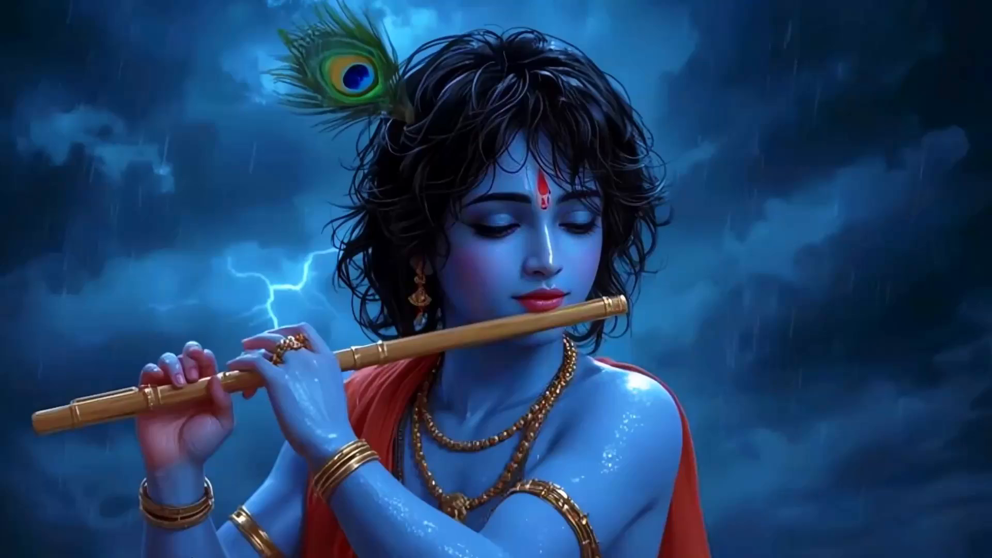
Switch to the browser and open the NIAT learning portal in a new tab.
{"action": "left_click", "coordinate": [232, 543]}
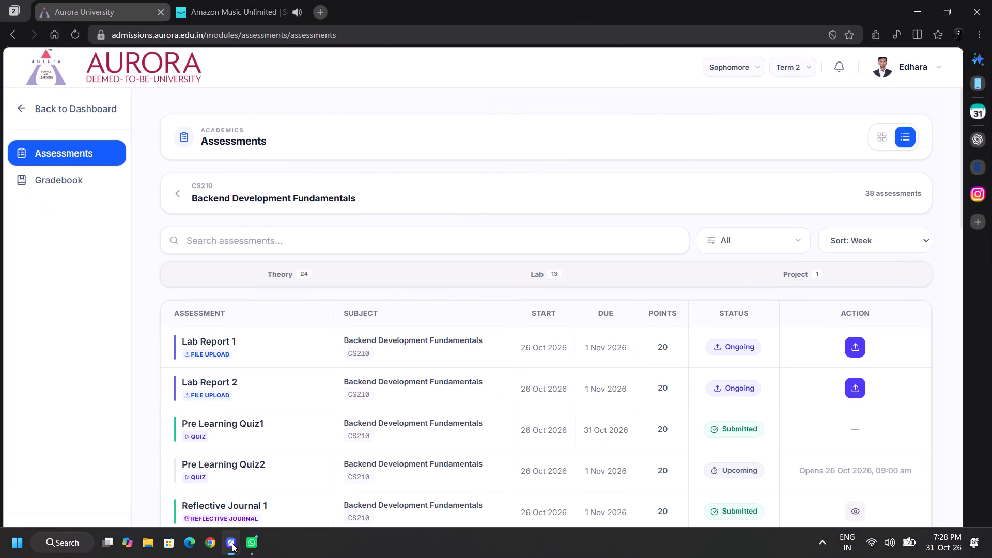
{"action": "left_click", "coordinate": [327, 11]}
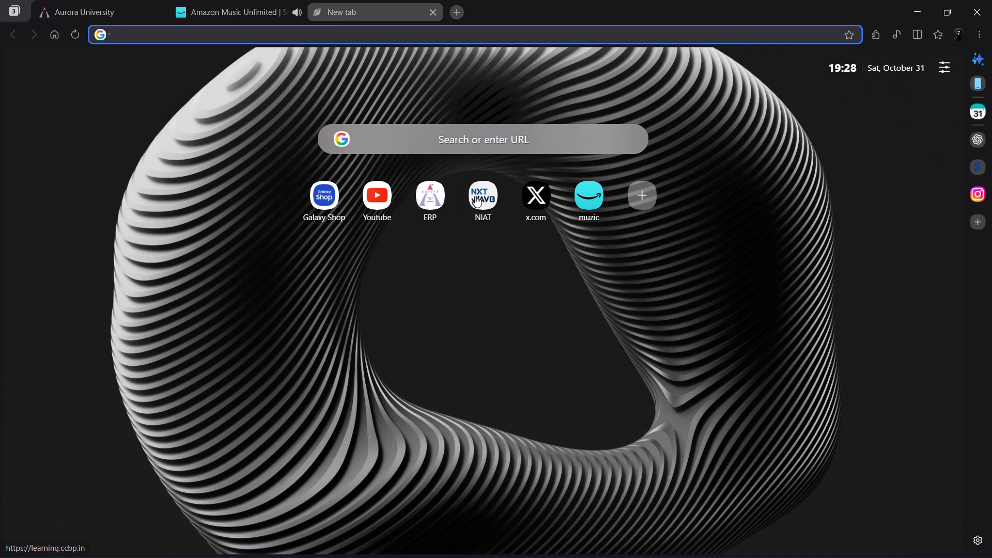
{"action": "left_click", "coordinate": [478, 196]}
{"action": "left_click", "coordinate": [219, 0]}
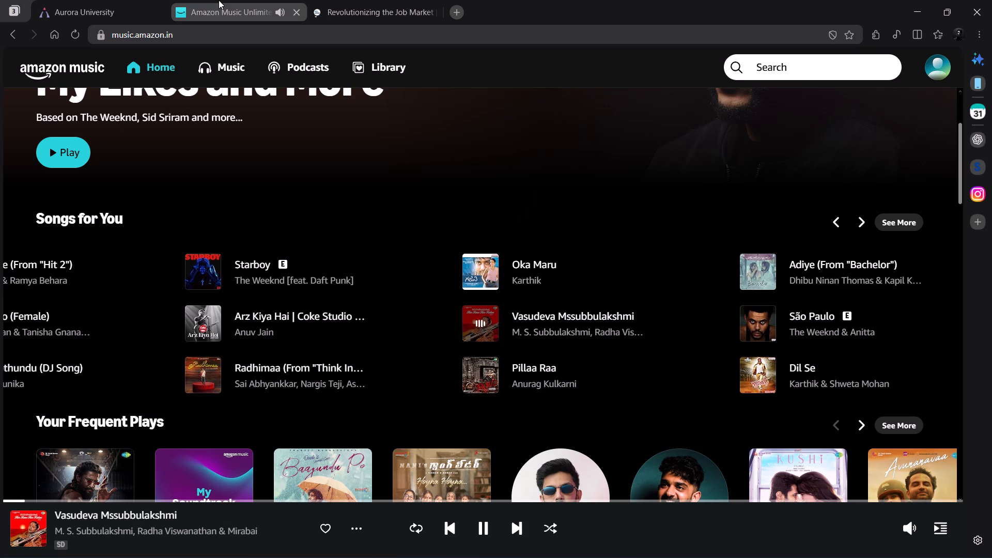
{"action": "left_click", "coordinate": [356, 4]}
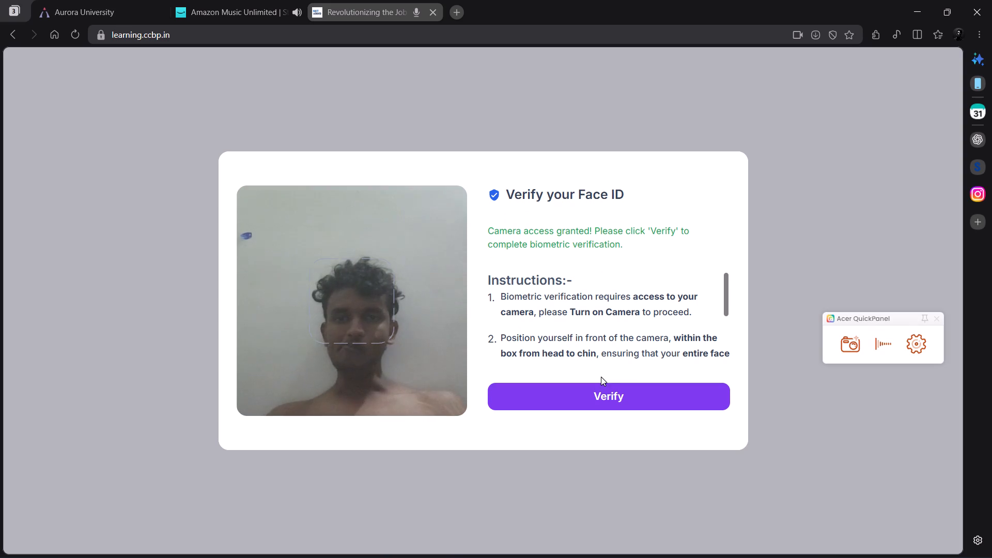
Complete the Face ID verification to enter the learning portal.
{"action": "left_click", "coordinate": [590, 395]}
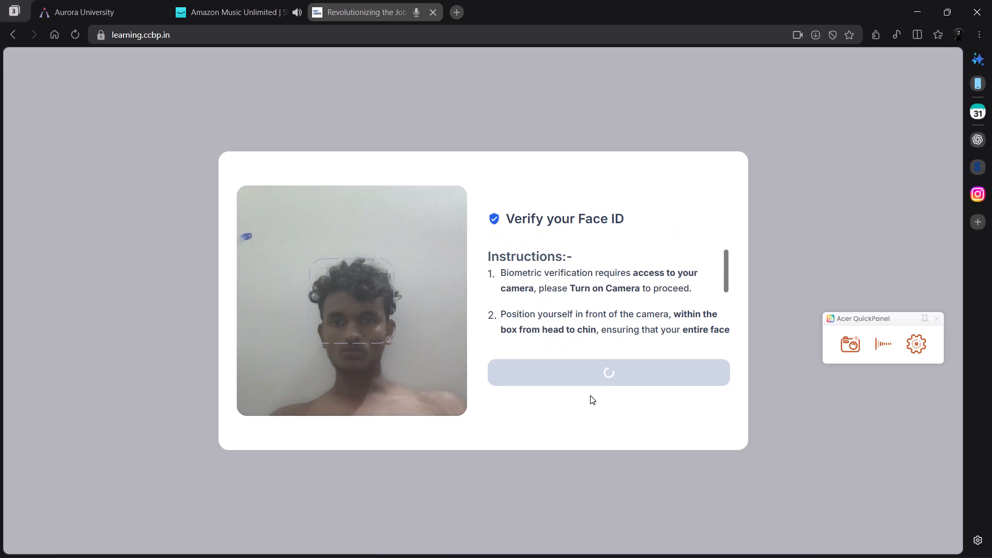
{"action": "left_click", "coordinate": [265, 0]}
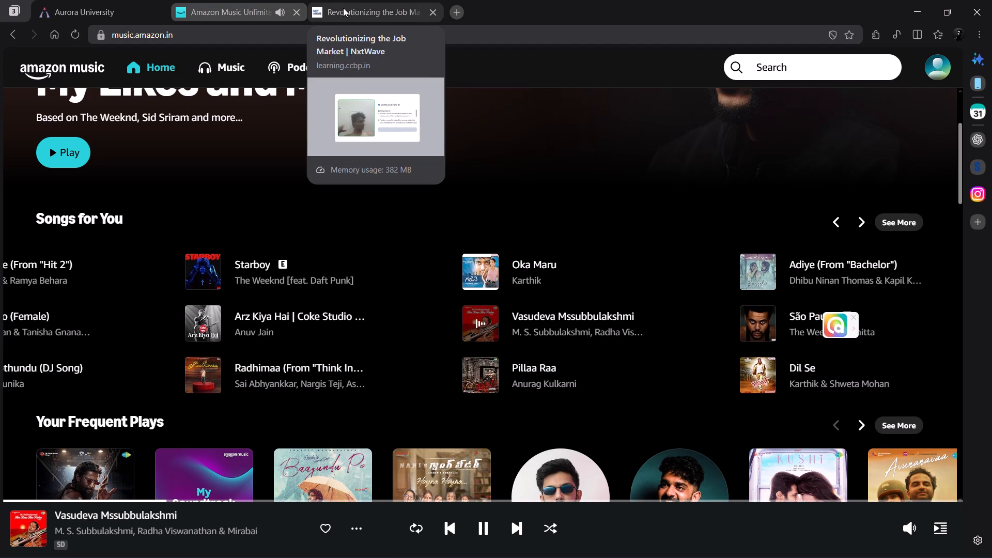
{"action": "left_click", "coordinate": [339, 0]}
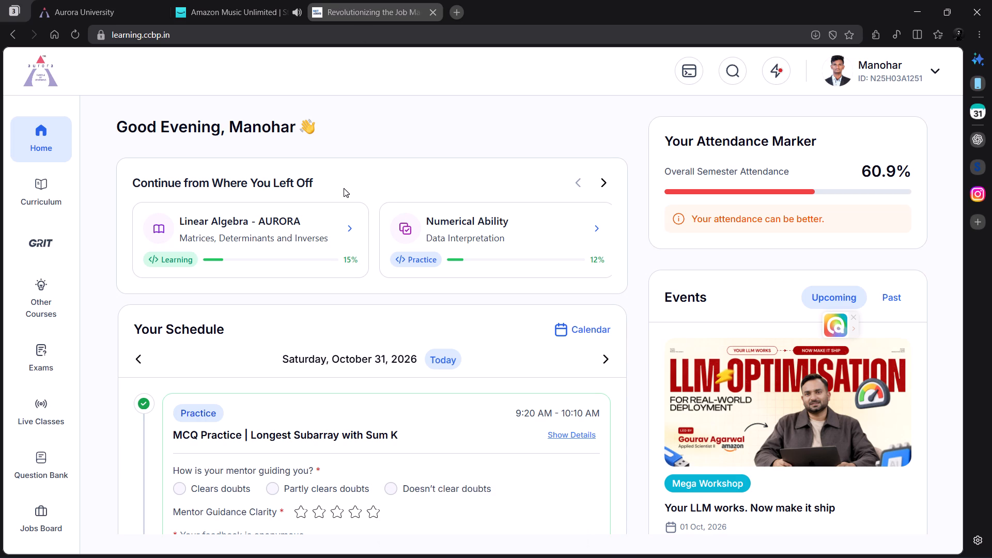
Open the Backend Development Fundamentals course under Year 2 - Term 2 of the curriculum.
{"action": "scroll", "coordinate": [784, 338], "scroll_direction": "down", "scroll_amount": 4}
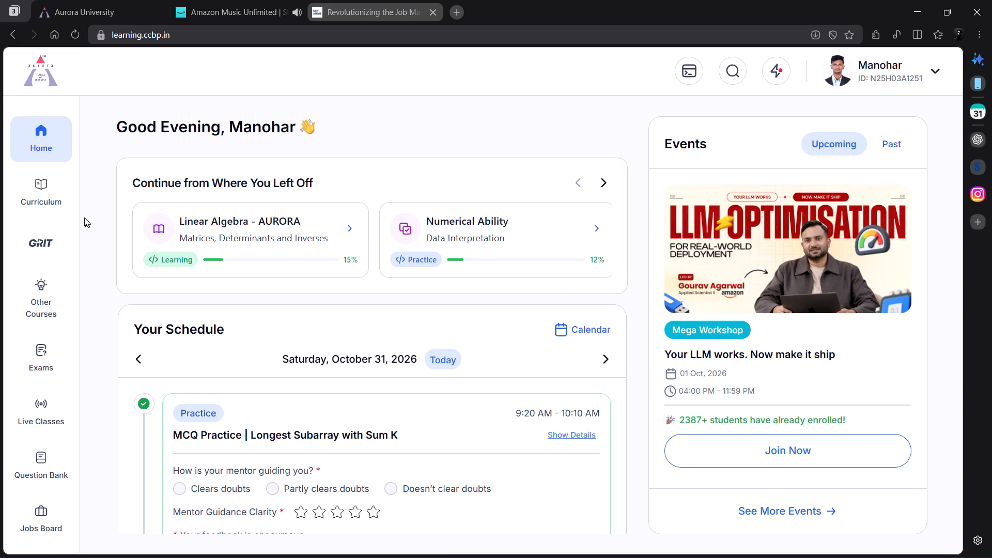
{"action": "left_click", "coordinate": [58, 199]}
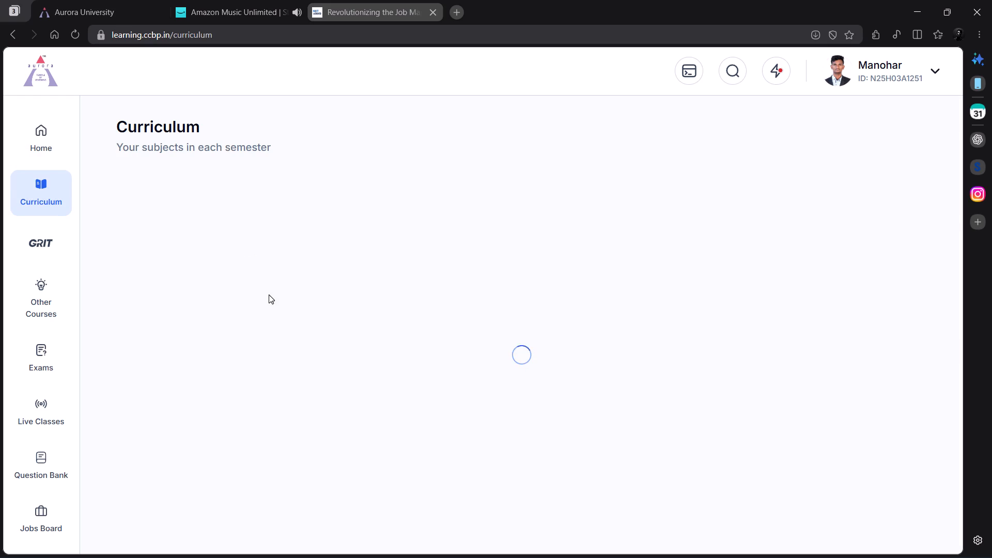
{"action": "left_click", "coordinate": [275, 184]}
{"action": "left_click", "coordinate": [307, 242]}
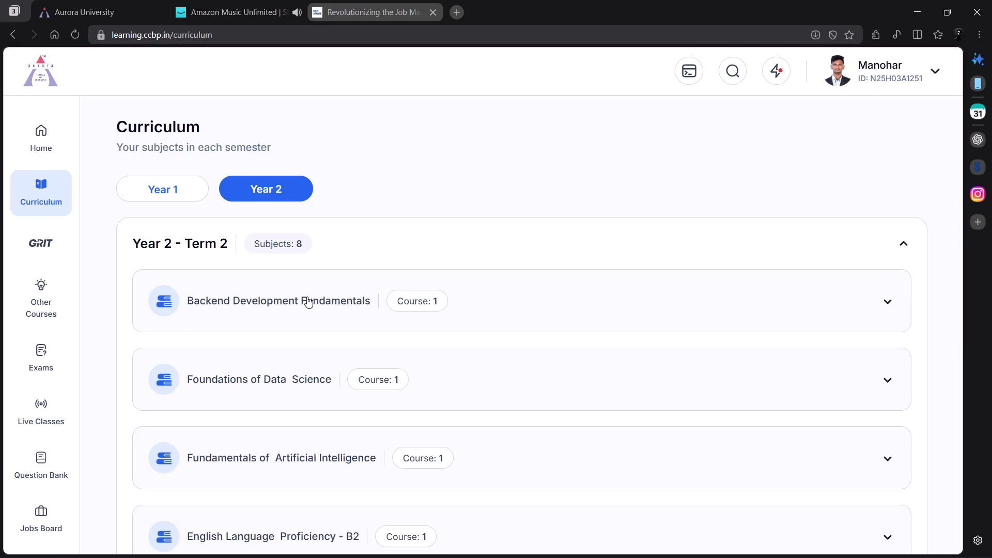
{"action": "left_click", "coordinate": [304, 300]}
{"action": "left_click", "coordinate": [345, 364]}
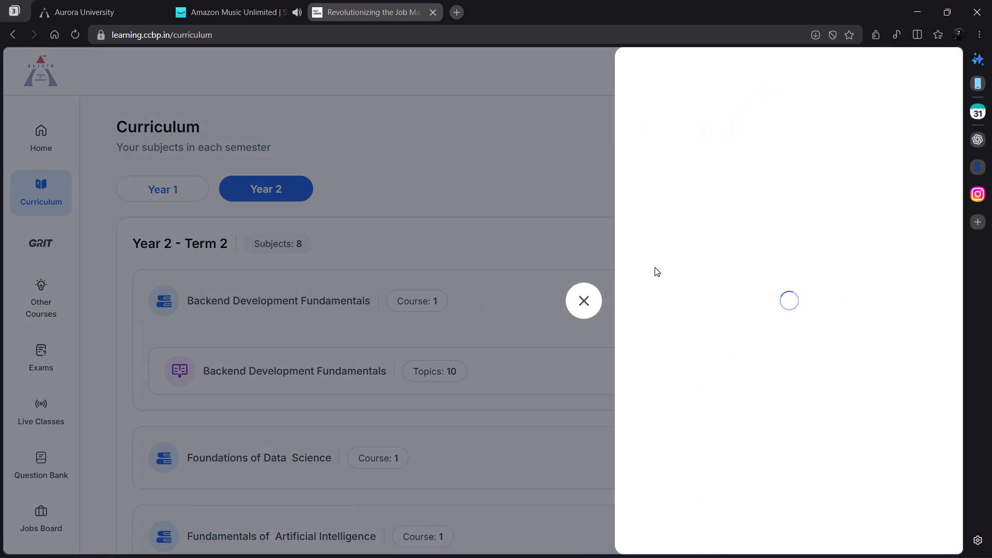
Open the question "Date after 100 Days from Today" from the course's Coding Practice.
{"action": "left_click", "coordinate": [714, 188]}
{"action": "scroll", "coordinate": [802, 402], "scroll_direction": "down", "scroll_amount": 4}
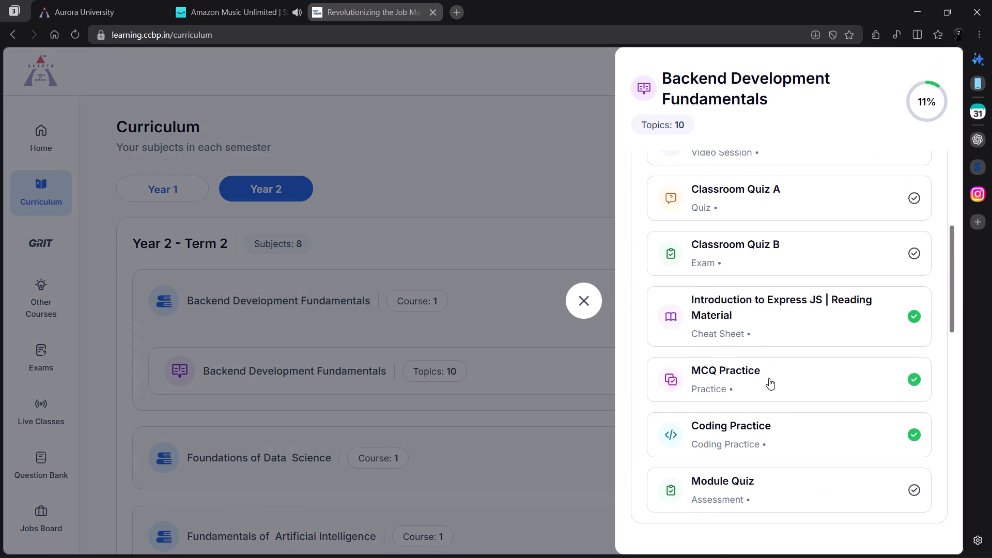
{"action": "scroll", "coordinate": [769, 377], "scroll_direction": "down", "scroll_amount": 3}
{"action": "left_click", "coordinate": [746, 250]}
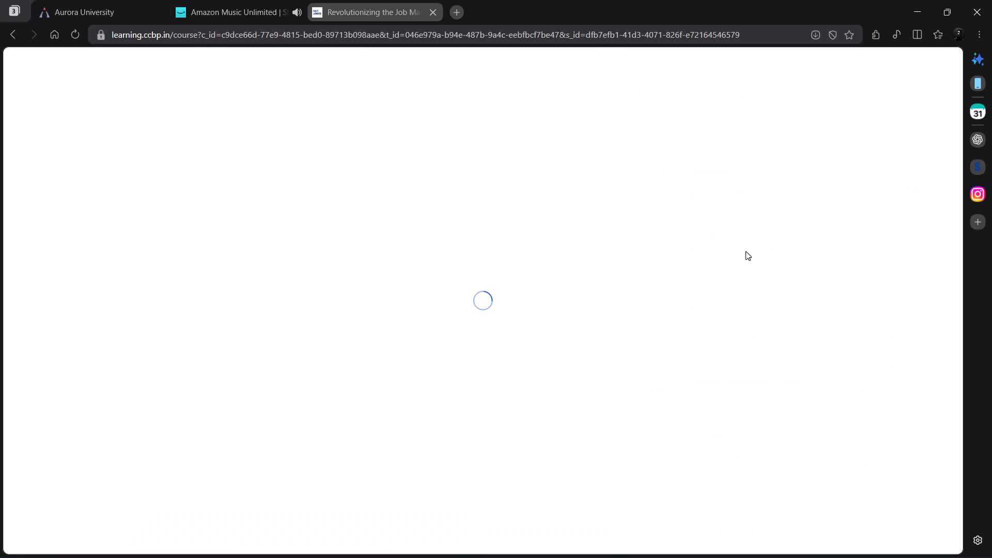
{"action": "left_click", "coordinate": [551, 208]}
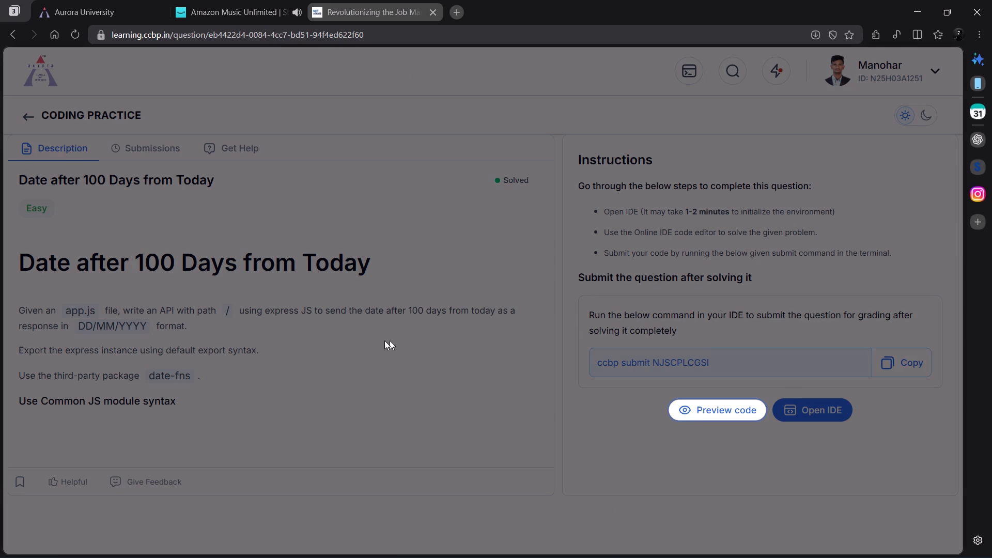
Open the read-only preview of the saved app.js code for the question "Date after 100 Days from Today".
{"action": "left_click", "coordinate": [693, 411]}
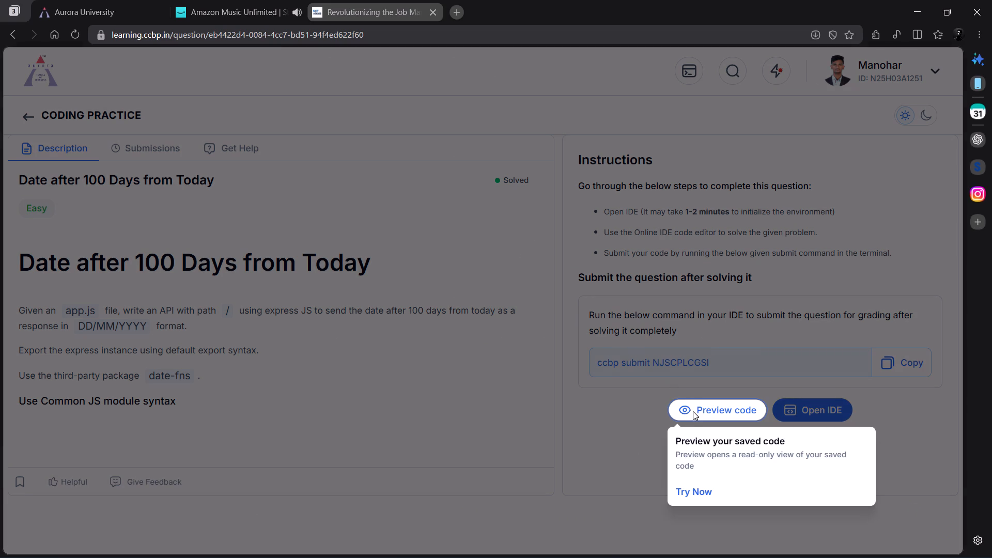
{"action": "left_click", "coordinate": [693, 411]}
{"action": "left_click", "coordinate": [692, 494]}
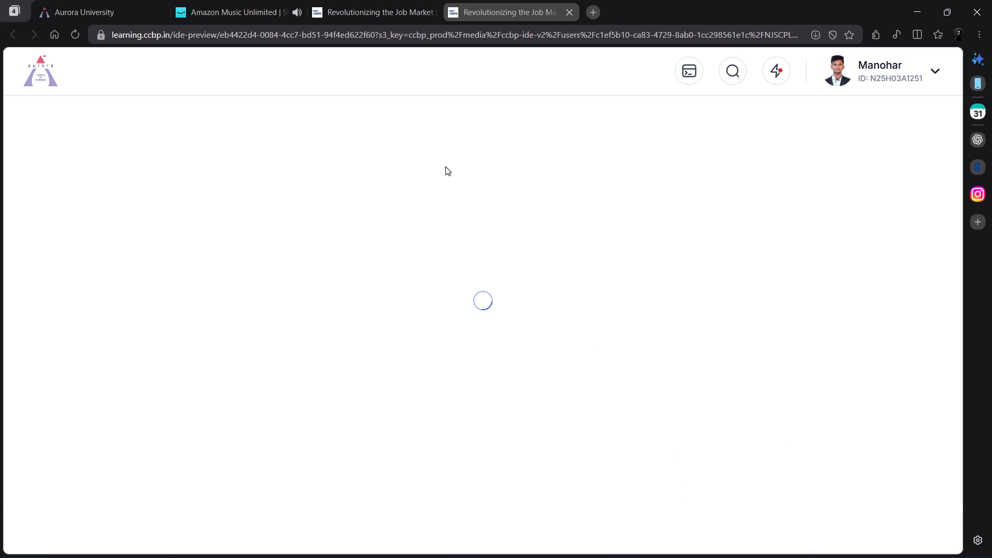
{"action": "scroll", "coordinate": [468, 231], "scroll_direction": "up", "scroll_amount": 3}
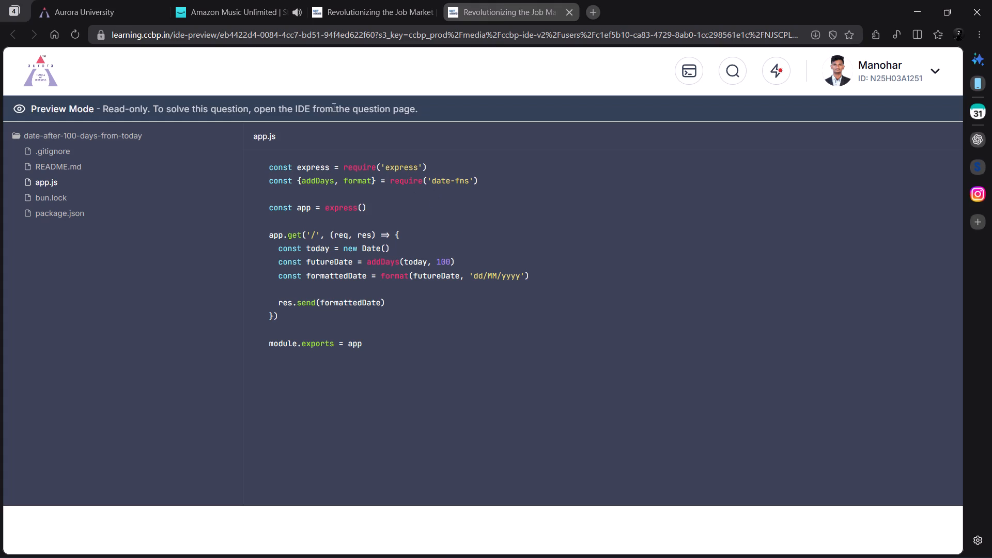
{"action": "left_click", "coordinate": [332, 202]}
Capture a screenshot of the code preview page, from the page header down past the code area.
{"action": "key", "text": "Print"}
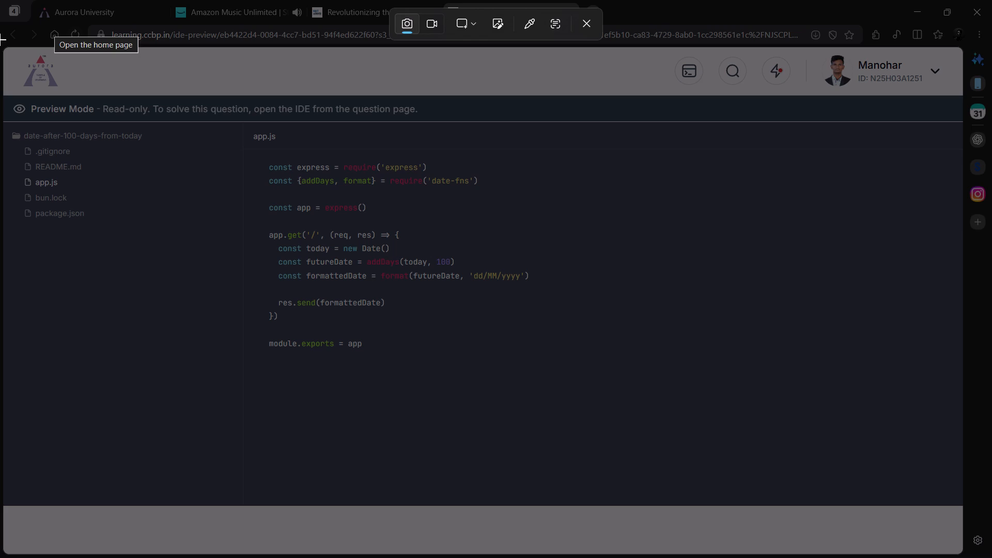
{"action": "left_click_drag", "start_coordinate": [0, 41], "coordinate": [963, 513]}
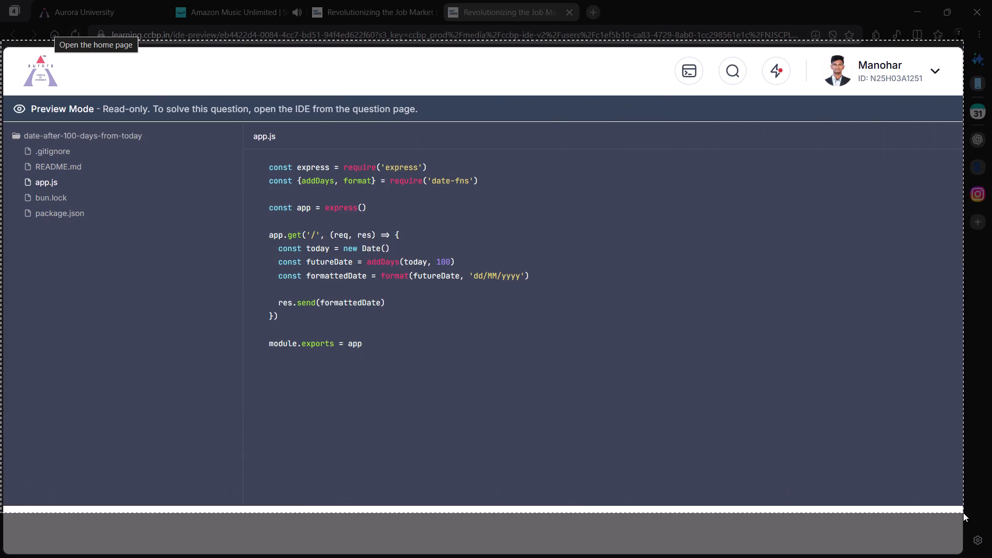
{"action": "left_click_drag", "start_coordinate": [963, 513], "coordinate": [964, 557]}
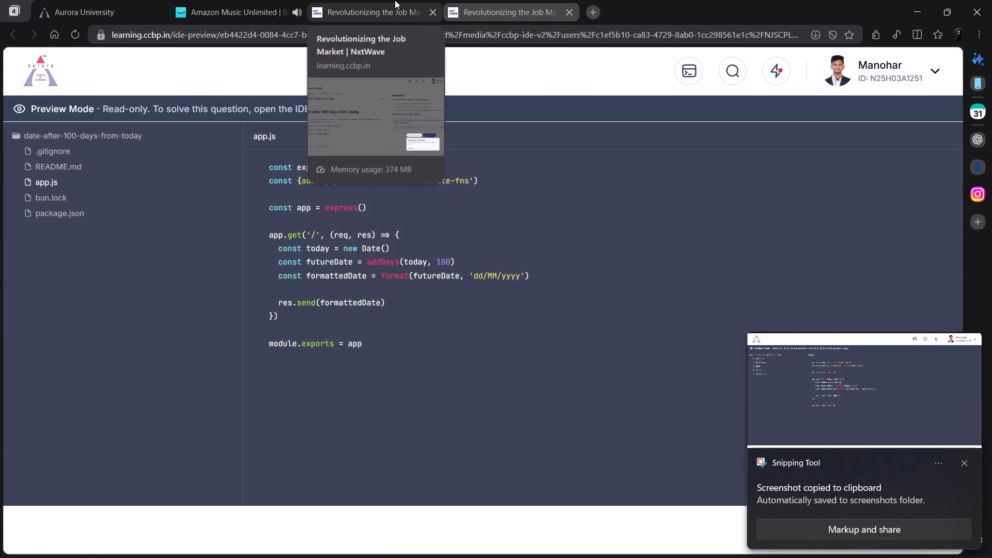
Minimize the browser and refresh the desktop.
{"action": "left_click", "coordinate": [652, 0]}
{"action": "left_click", "coordinate": [917, 9]}
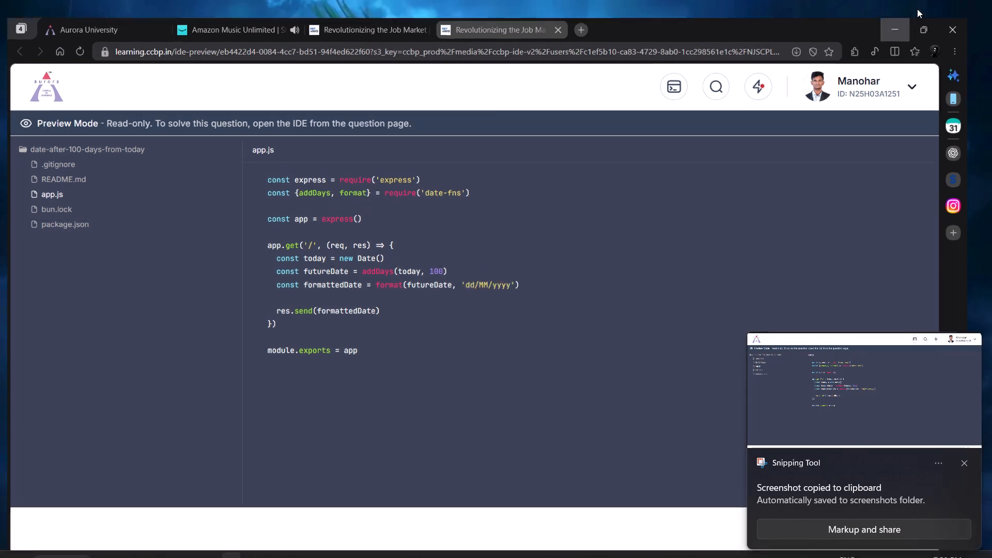
{"action": "left_click", "coordinate": [286, 191]}
{"action": "right_click", "coordinate": [165, 43]}
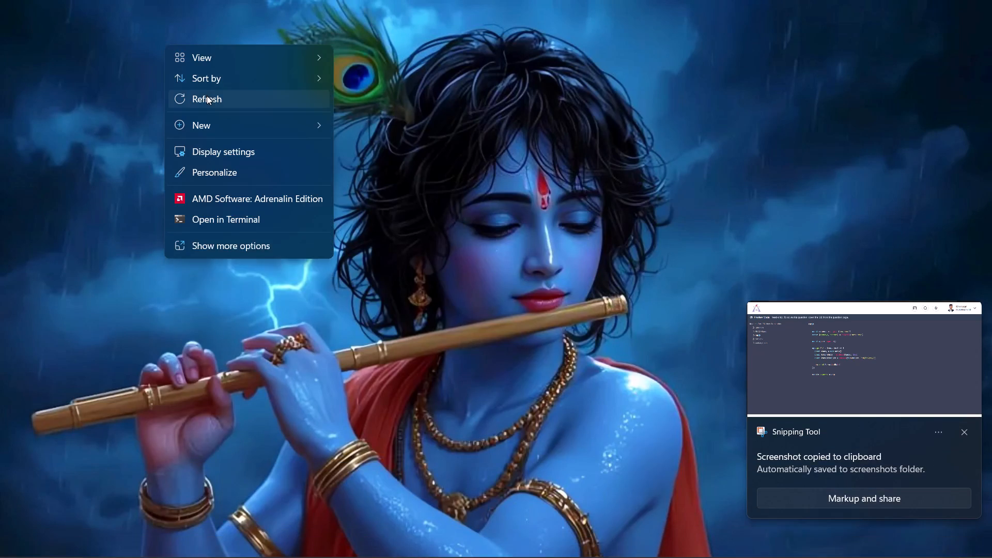
{"action": "left_click", "coordinate": [207, 96]}
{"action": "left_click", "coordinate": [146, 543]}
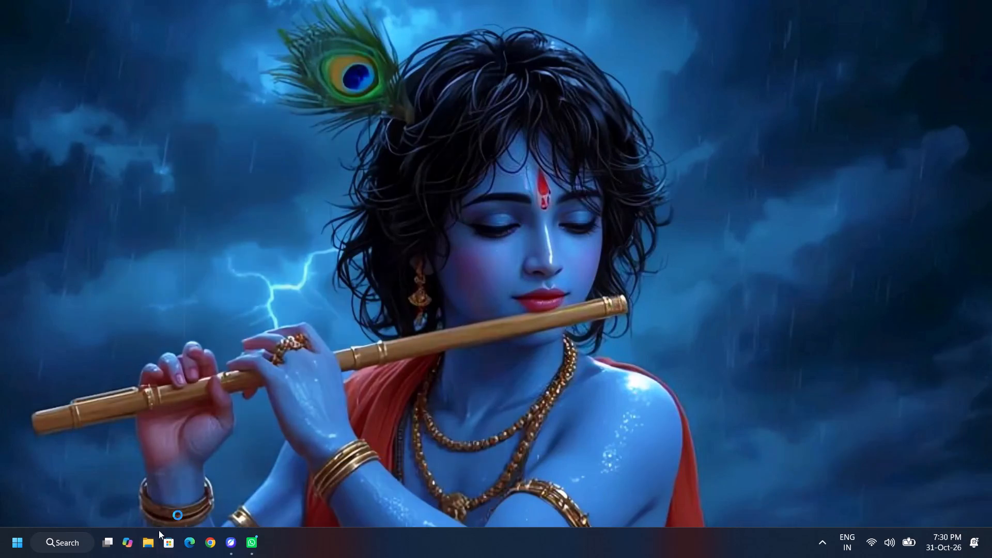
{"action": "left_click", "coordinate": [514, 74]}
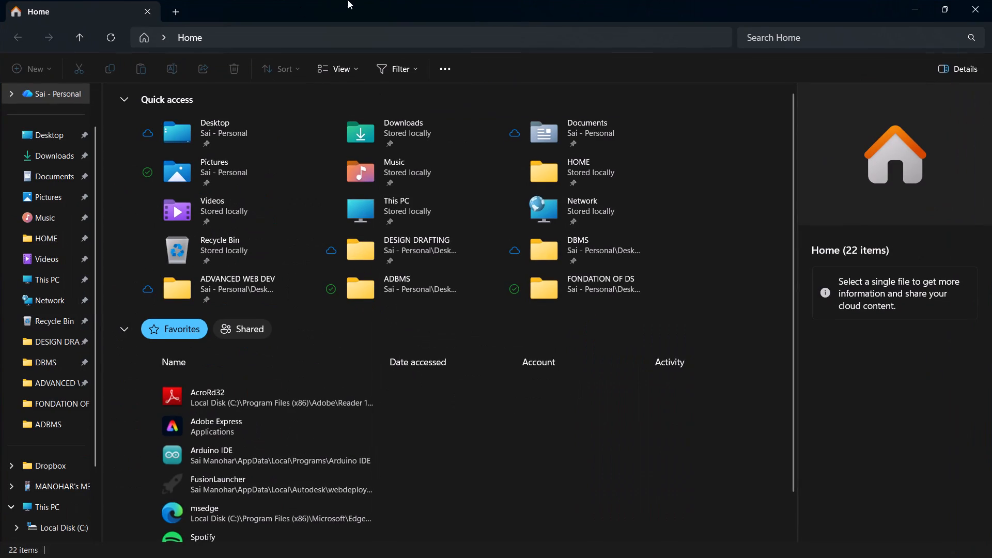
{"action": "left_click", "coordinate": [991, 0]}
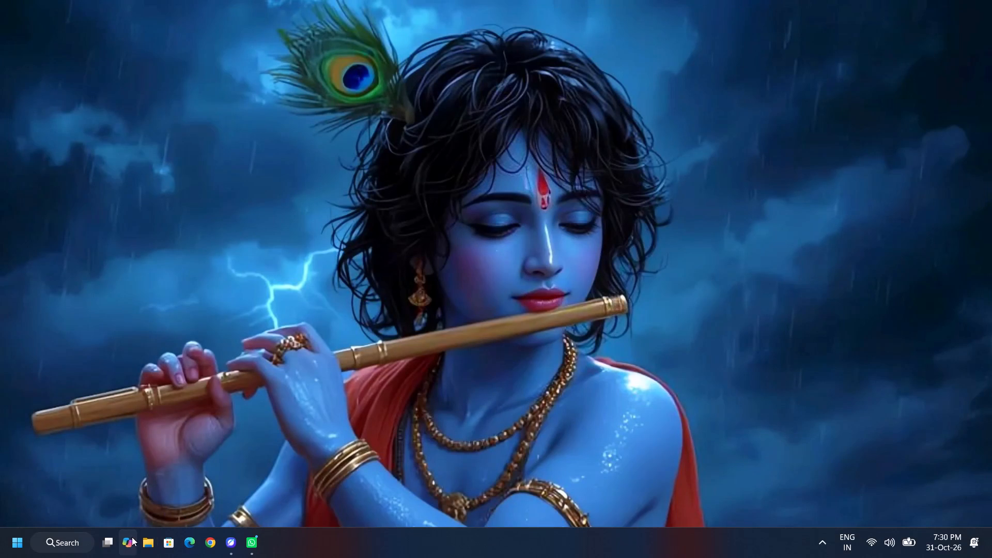
Open the BACKENED DEVELOPMENT folder inside Desktop > 2nd_YEAR > TERM-2 in File Explorer.
{"action": "left_click", "coordinate": [153, 535]}
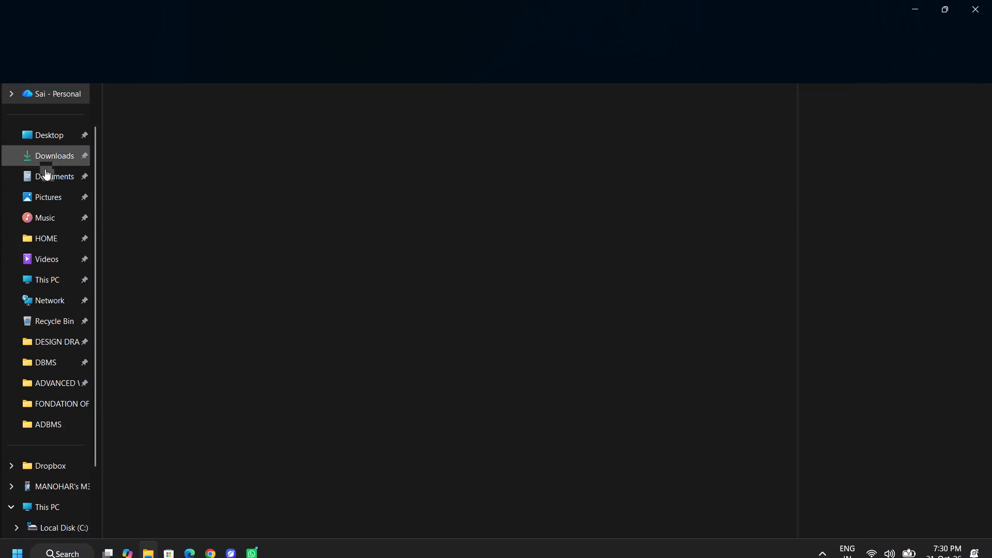
{"action": "scroll", "coordinate": [66, 302], "scroll_direction": "down", "scroll_amount": 4}
{"action": "scroll", "coordinate": [64, 277], "scroll_direction": "up", "scroll_amount": 5}
{"action": "left_click", "coordinate": [49, 185]}
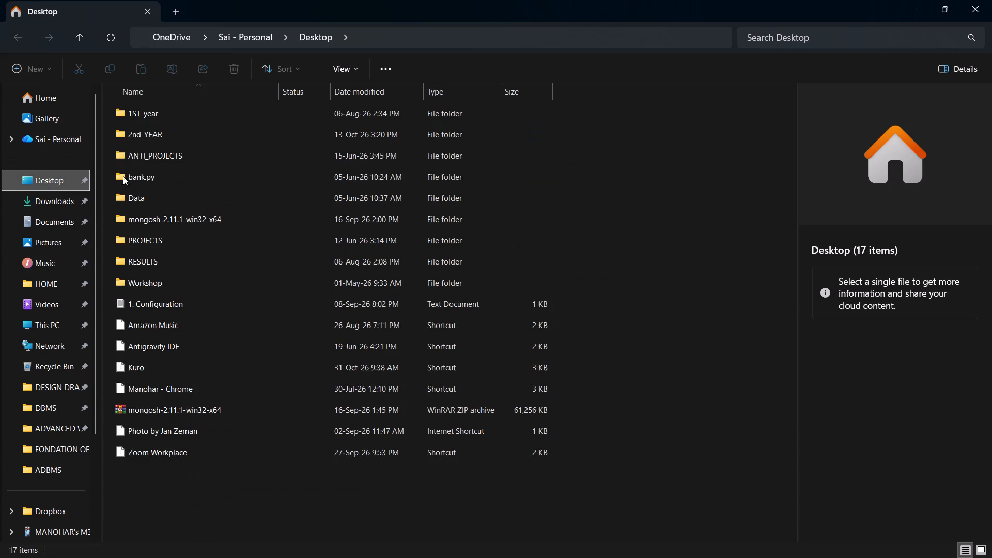
{"action": "double_click", "coordinate": [153, 133]}
{"action": "double_click", "coordinate": [163, 134]}
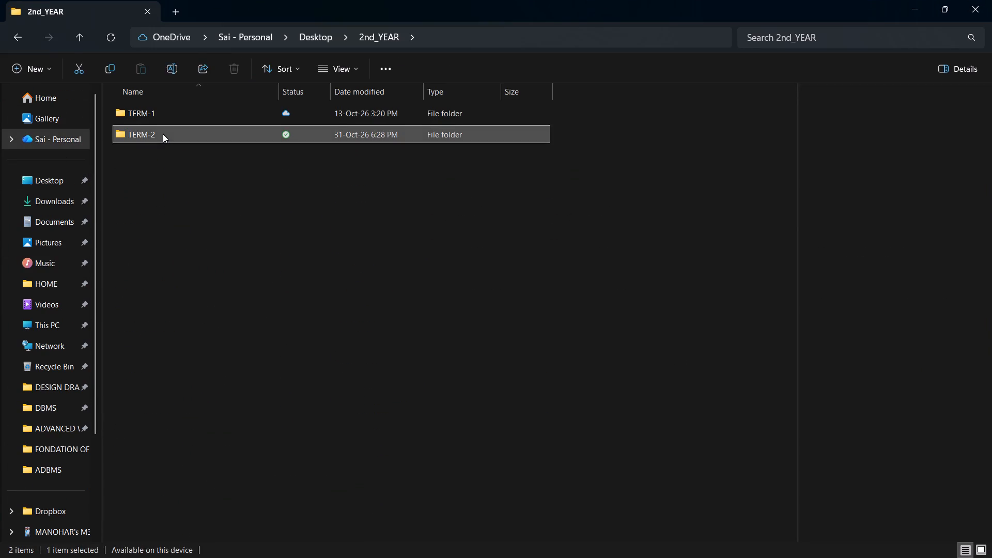
{"action": "left_click", "coordinate": [183, 270]}
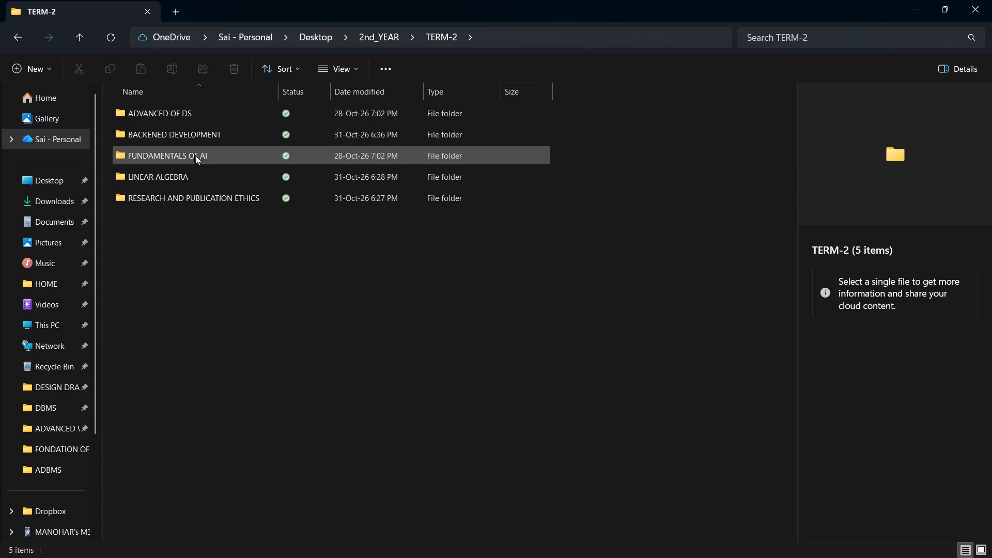
{"action": "double_click", "coordinate": [189, 134]}
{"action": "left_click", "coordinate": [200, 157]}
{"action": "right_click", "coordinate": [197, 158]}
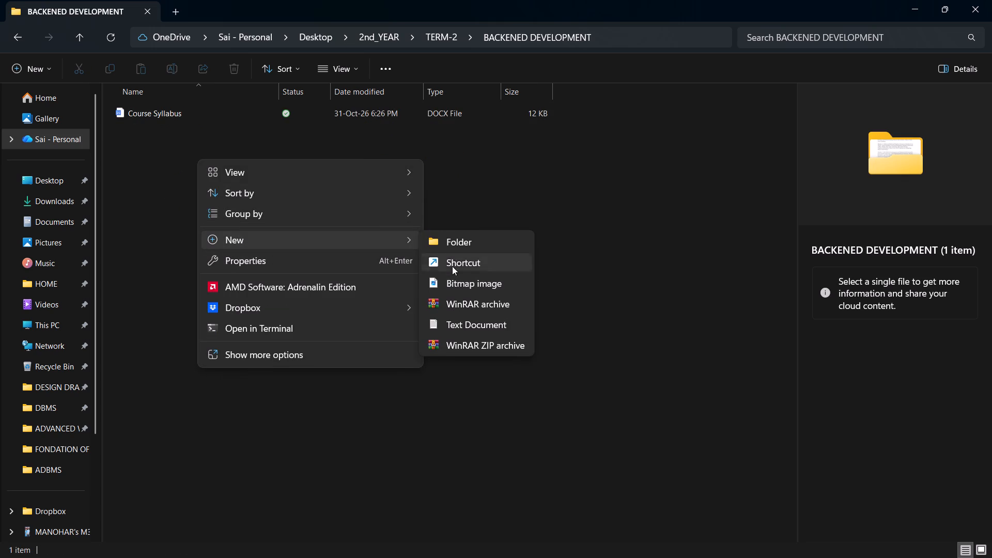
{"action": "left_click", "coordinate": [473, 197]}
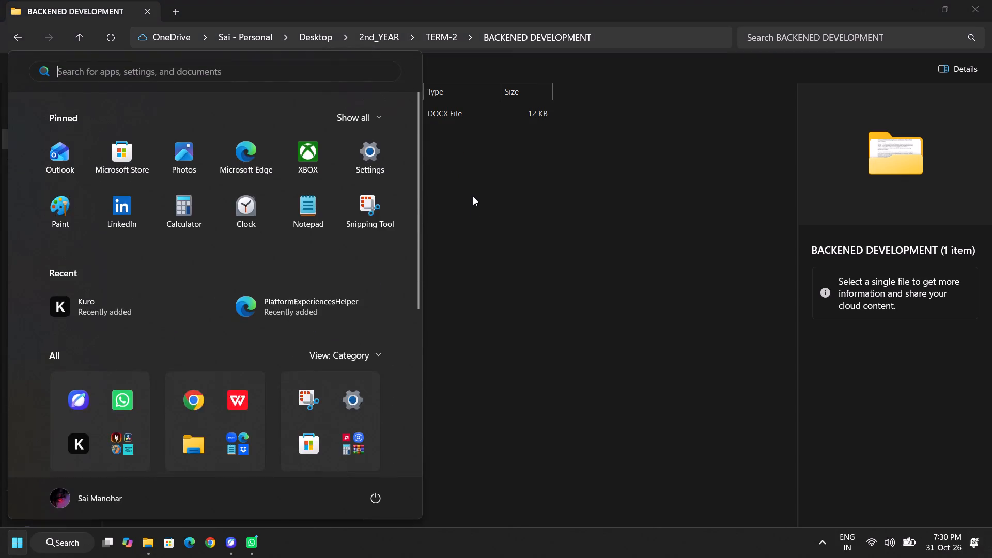
Launch WPS Office and create a new blank Docs document.
{"action": "key", "text": "w"}
{"action": "left_click", "coordinate": [116, 246]}
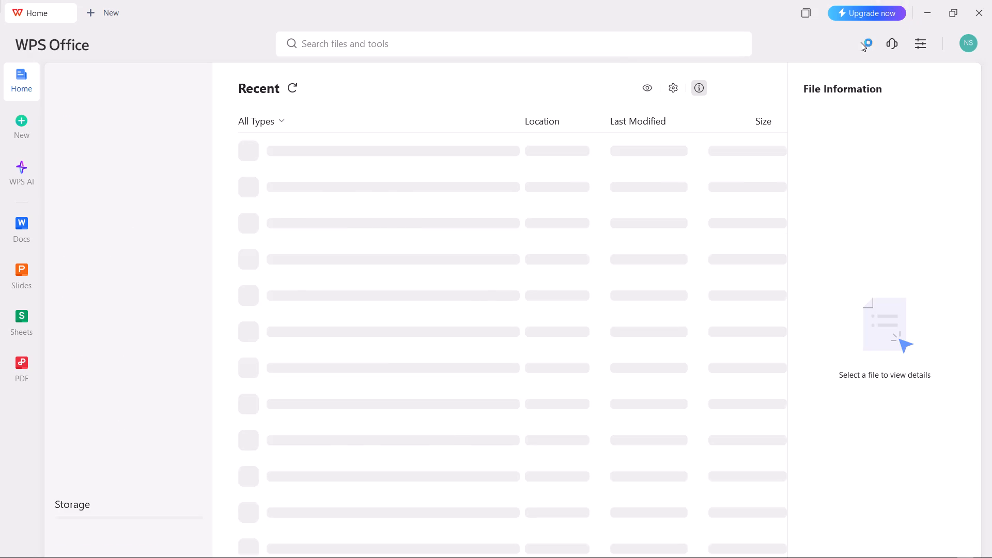
{"action": "left_click", "coordinate": [24, 126]}
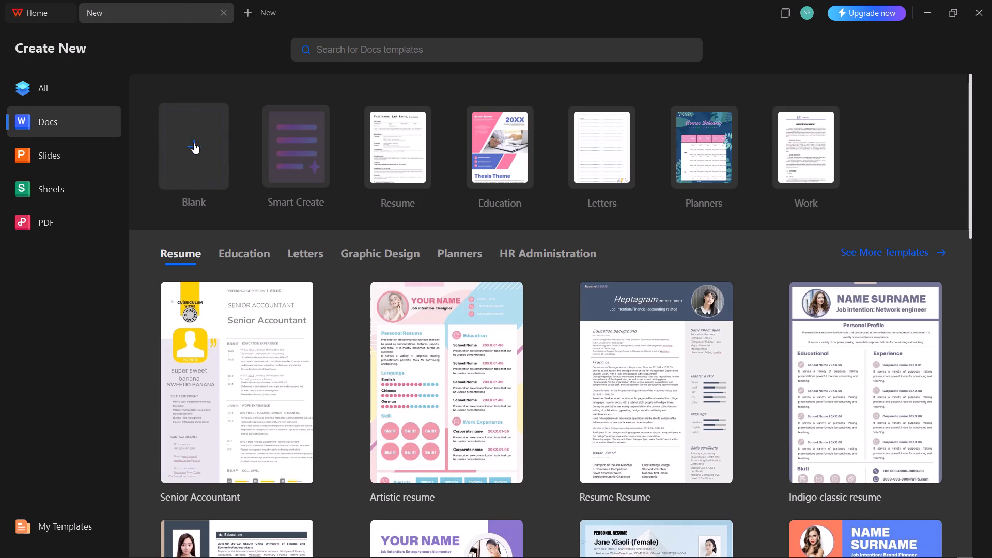
{"action": "left_click", "coordinate": [193, 143]}
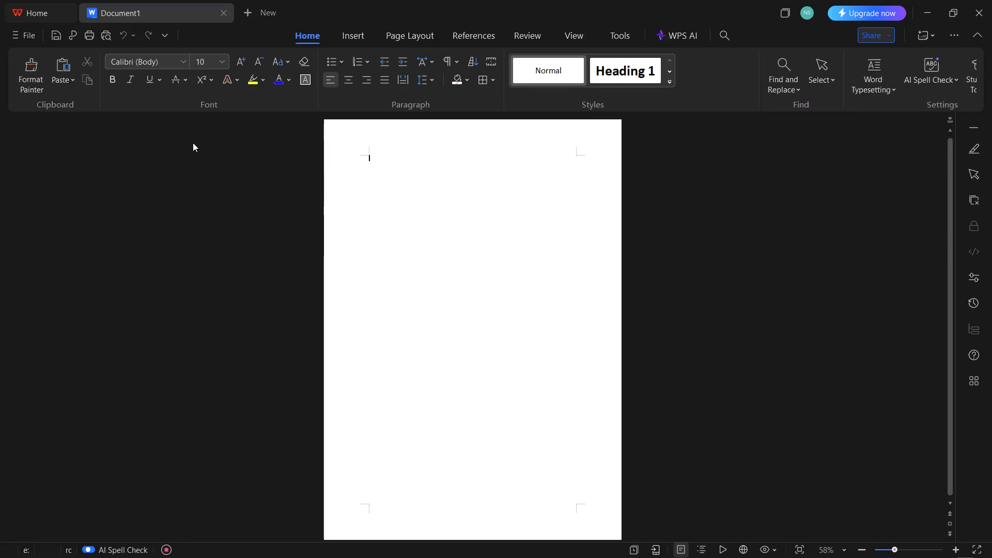
Insert the Aurora Higher Education and Research Academy letterhead image from clipboard history into the page header, and return to the body.
{"action": "scroll", "coordinate": [410, 146], "scroll_direction": "up", "scroll_amount": 1, "text": "ctrl"}
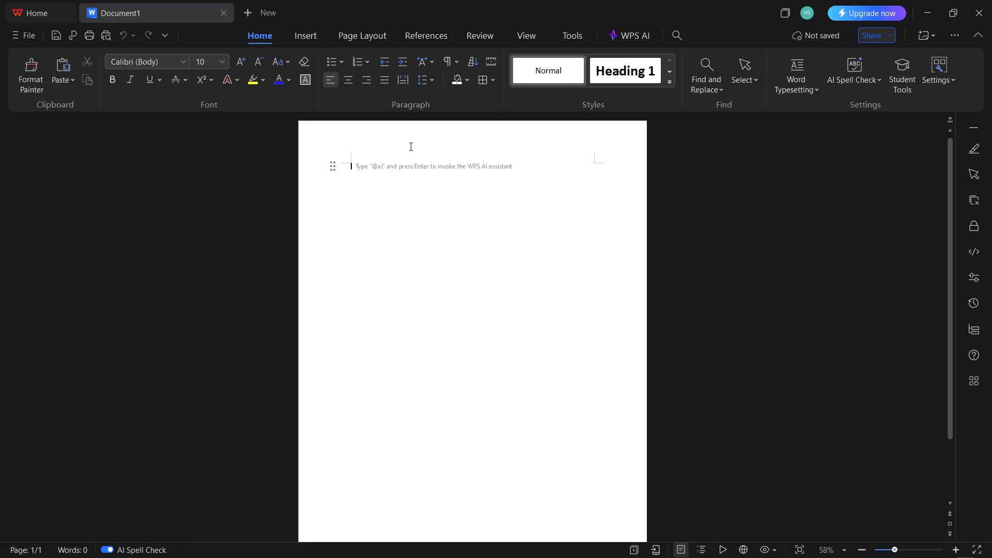
{"action": "scroll", "coordinate": [410, 146], "scroll_direction": "up", "scroll_amount": 1, "text": "ctrl"}
{"action": "double_click", "coordinate": [398, 153]}
{"action": "key", "text": "super+v"}
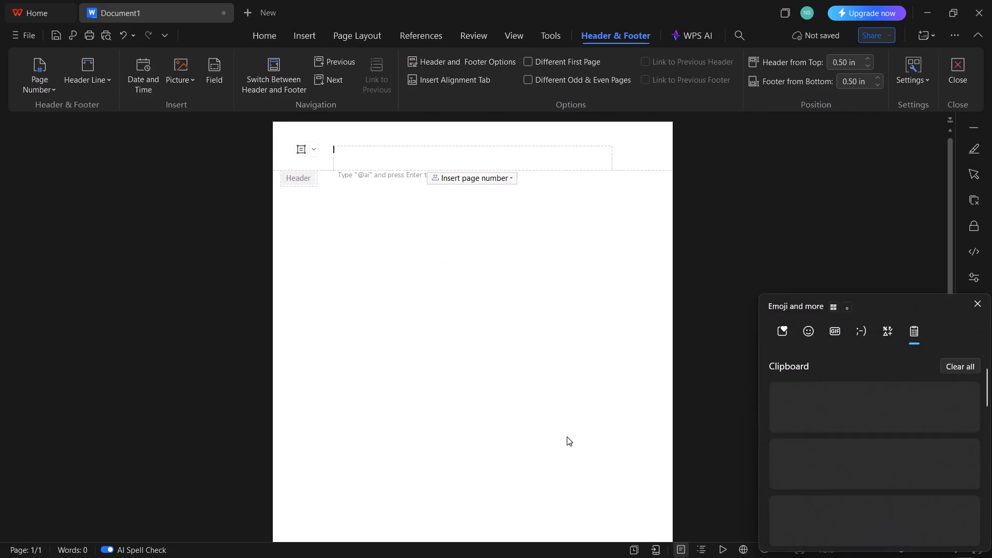
{"action": "scroll", "coordinate": [795, 426], "scroll_direction": "down", "scroll_amount": 11}
{"action": "scroll", "coordinate": [855, 436], "scroll_direction": "down", "scroll_amount": 11}
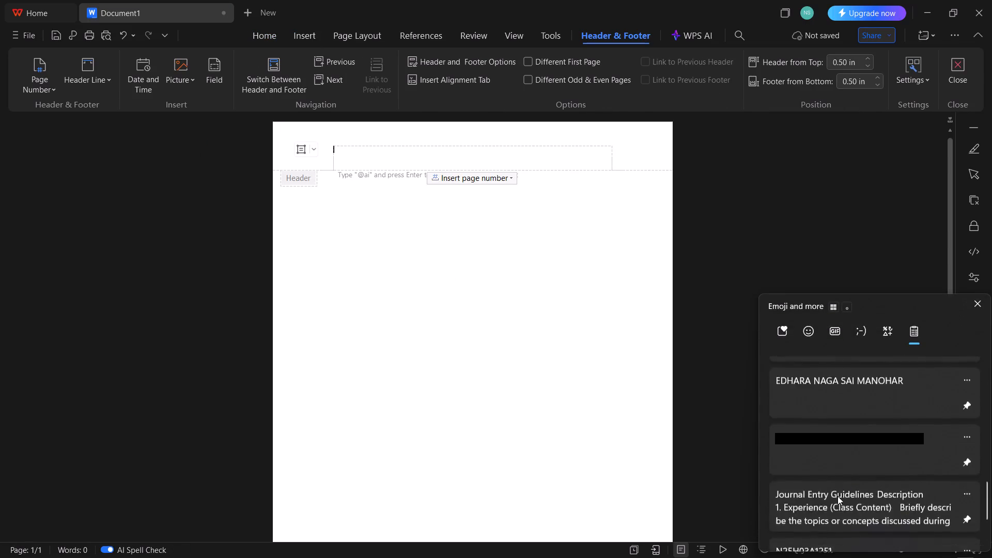
{"action": "scroll", "coordinate": [838, 496], "scroll_direction": "down", "scroll_amount": 5}
{"action": "left_click", "coordinate": [828, 501]}
{"action": "key", "text": "ctrl+v"}
{"action": "double_click", "coordinate": [347, 330]}
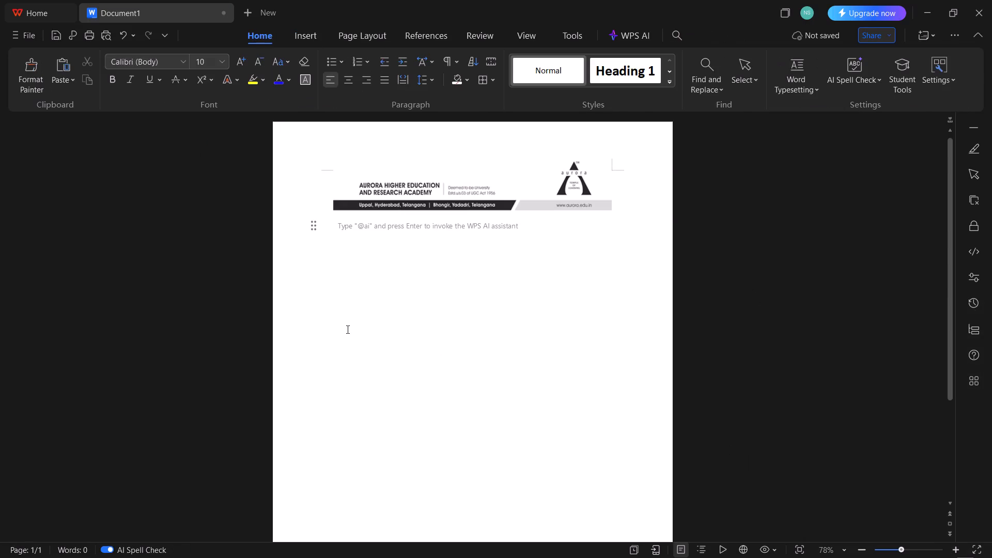
Leave a blank line below the header and insert the student details and assessment tables from clipboard history.
{"action": "key", "text": "Return"}
{"action": "key", "text": "Return"}
{"action": "key", "text": "Return"}
{"action": "key", "text": "Return"}
{"action": "key", "text": "Return"}
{"action": "key", "text": "Return"}
{"action": "key", "text": "BackSpace"}
{"action": "key", "text": "BackSpace"}
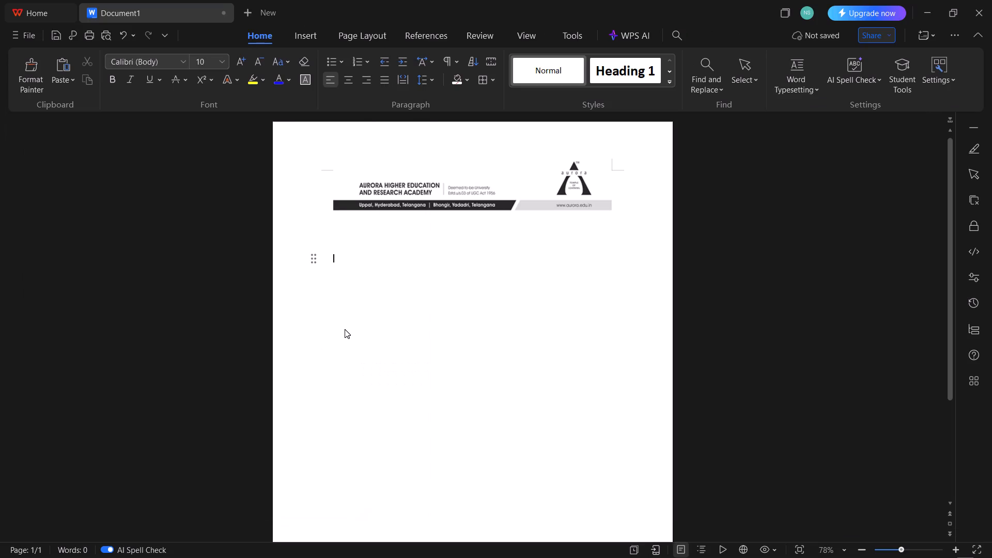
{"action": "key", "text": "BackSpace"}
{"action": "key", "text": "BackSpace"}
{"action": "key", "text": "super+v"}
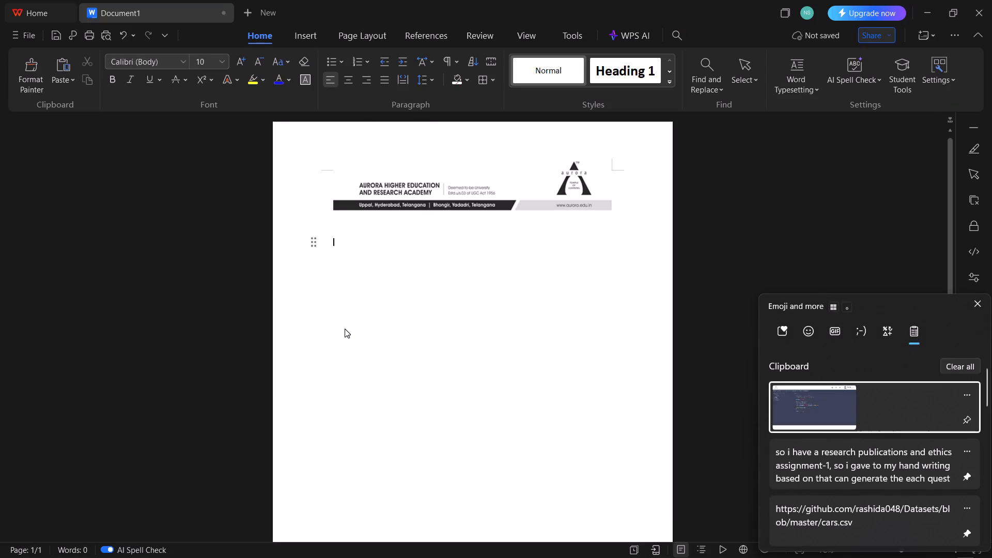
{"action": "scroll", "coordinate": [901, 438], "scroll_direction": "down", "scroll_amount": 20}
{"action": "scroll", "coordinate": [901, 438], "scroll_direction": "down", "scroll_amount": 5}
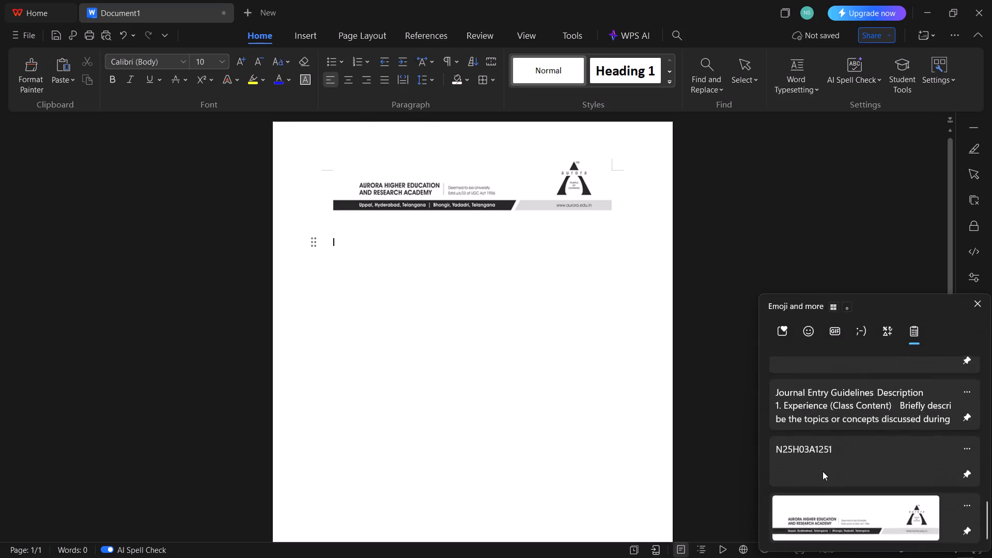
{"action": "scroll", "coordinate": [844, 397], "scroll_direction": "down", "scroll_amount": 4}
{"action": "scroll", "coordinate": [849, 473], "scroll_direction": "down", "scroll_amount": 3}
{"action": "scroll", "coordinate": [843, 448], "scroll_direction": "up", "scroll_amount": 4}
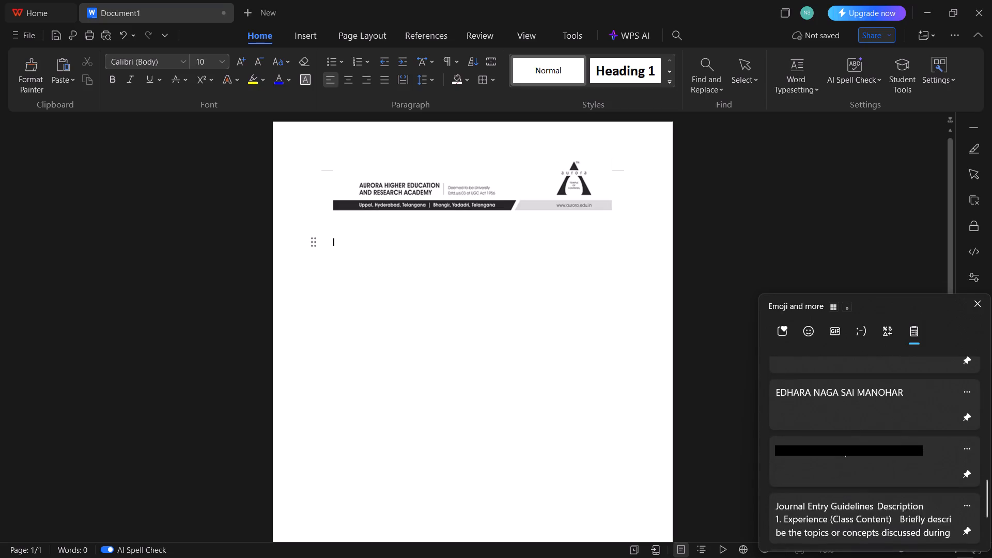
{"action": "scroll", "coordinate": [842, 447], "scroll_direction": "up", "scroll_amount": 13}
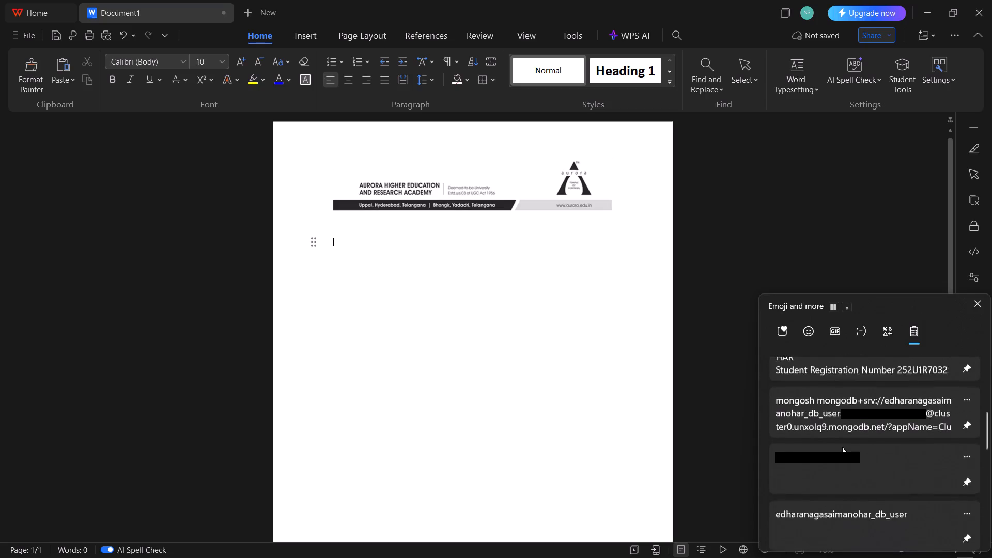
{"action": "scroll", "coordinate": [842, 447], "scroll_direction": "up", "scroll_amount": 3}
{"action": "left_click", "coordinate": [848, 474]}
{"action": "key", "text": "ctrl+v"}
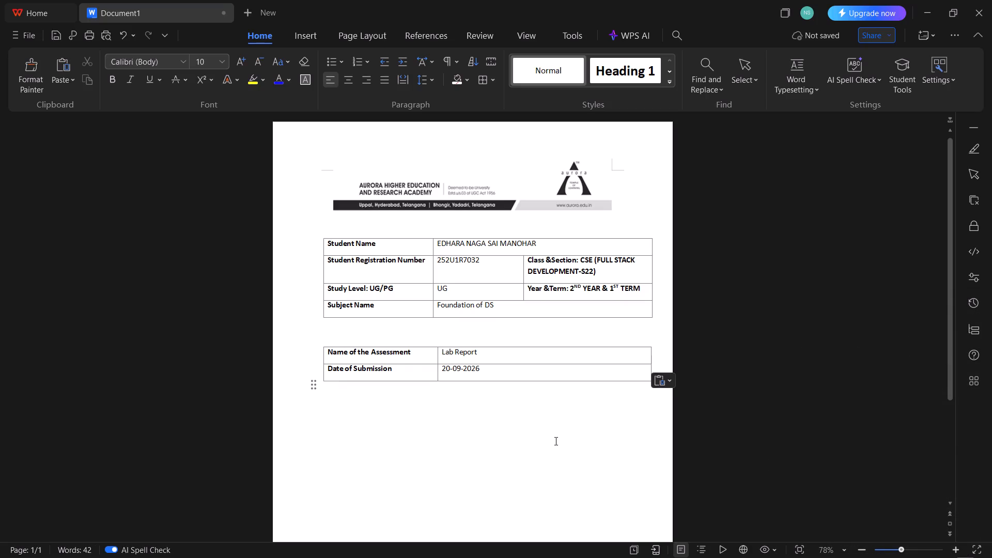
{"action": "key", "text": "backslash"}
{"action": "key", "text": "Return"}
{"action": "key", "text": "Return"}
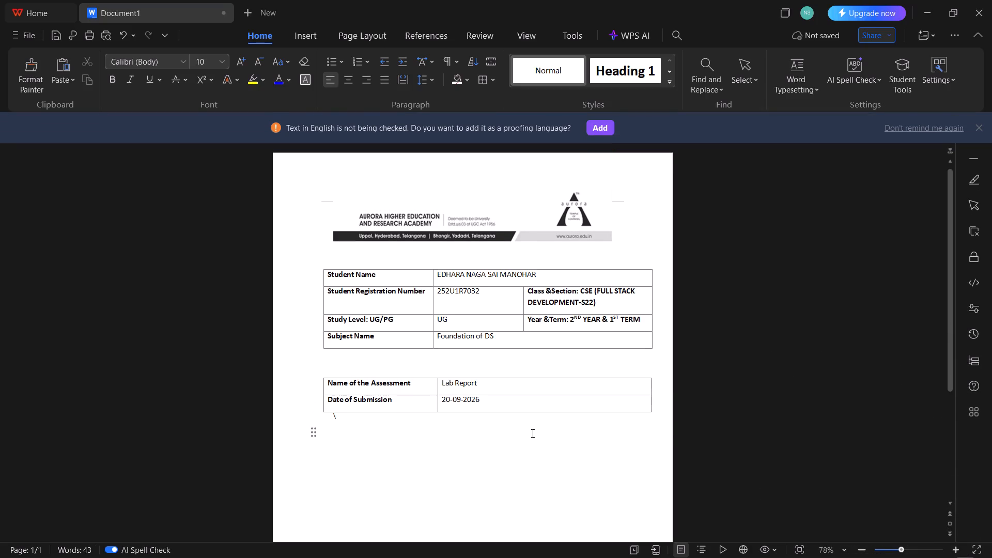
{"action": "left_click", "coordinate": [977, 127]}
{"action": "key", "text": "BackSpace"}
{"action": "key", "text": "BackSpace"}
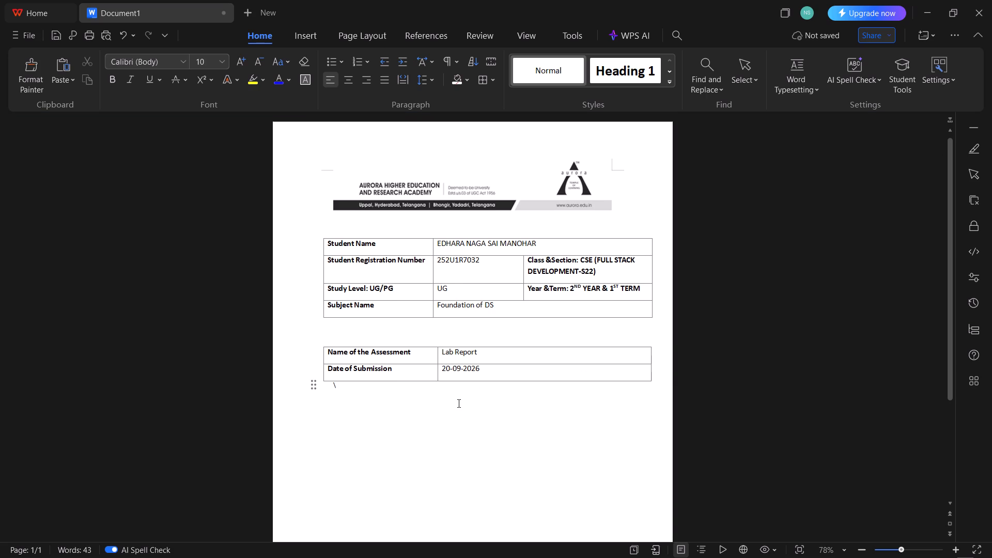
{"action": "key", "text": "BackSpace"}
Add blank lines below the assessment table and insert the code preview screenshot from clipboard history there.
{"action": "key", "text": "Return"}
{"action": "key", "text": "Return"}
{"action": "key", "text": "super+v"}
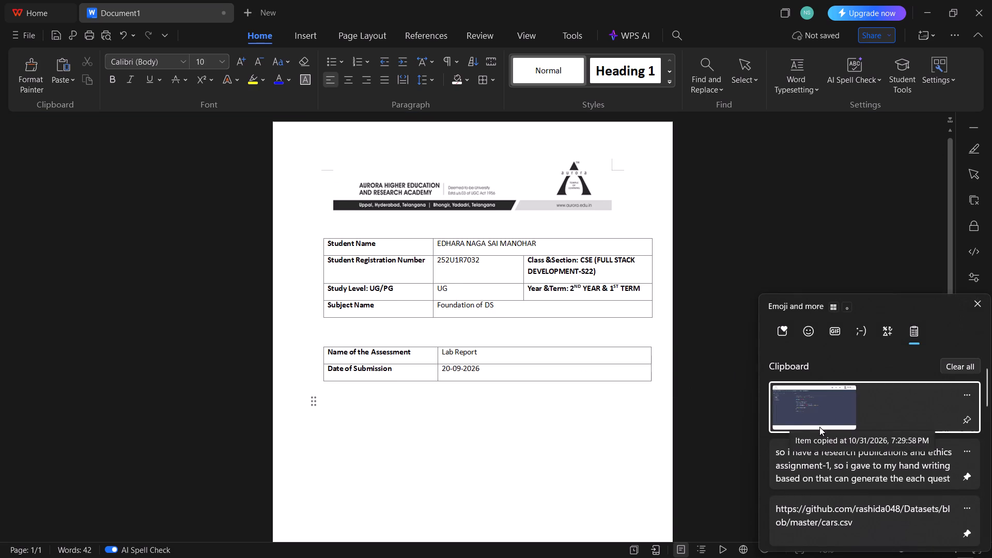
{"action": "left_click", "coordinate": [809, 414]}
{"action": "key", "text": "ctrl+v"}
Enlarge the code preview screenshot to about 3.82 in high by 7.12 in wide.
{"action": "scroll", "coordinate": [642, 392], "scroll_direction": "down", "scroll_amount": 2}
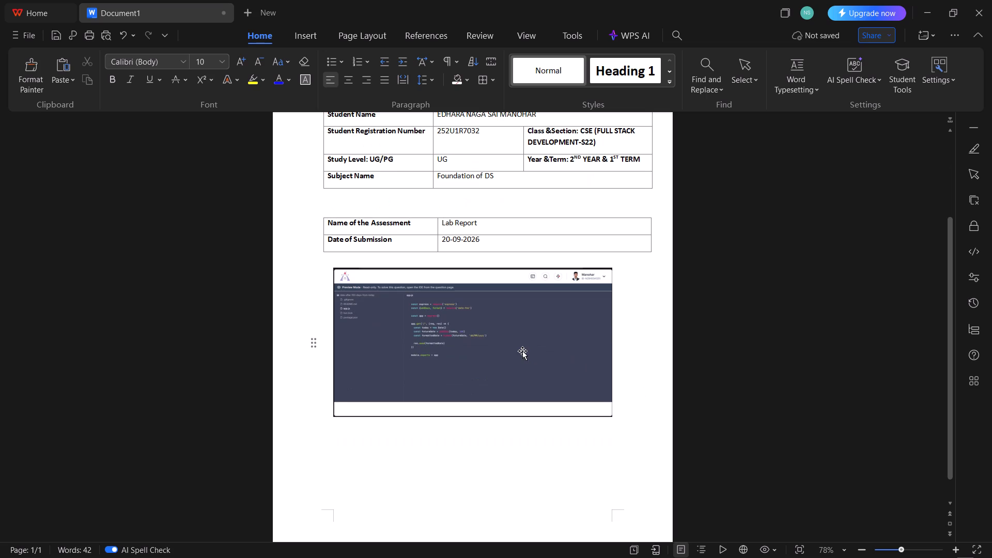
{"action": "left_click", "coordinate": [576, 389]}
{"action": "left_click_drag", "start_coordinate": [610, 416], "coordinate": [615, 422]}
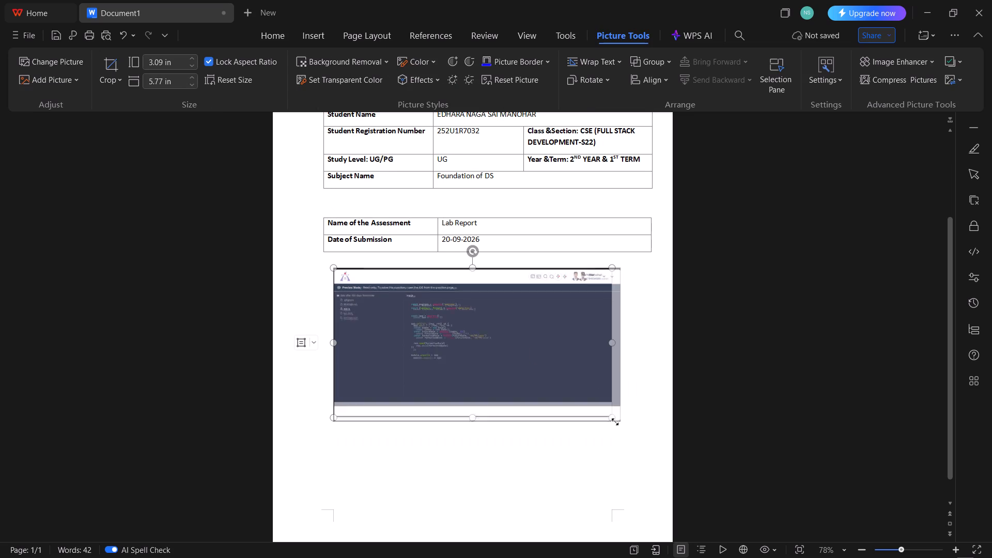
{"action": "left_click_drag", "start_coordinate": [615, 422], "coordinate": [621, 433]}
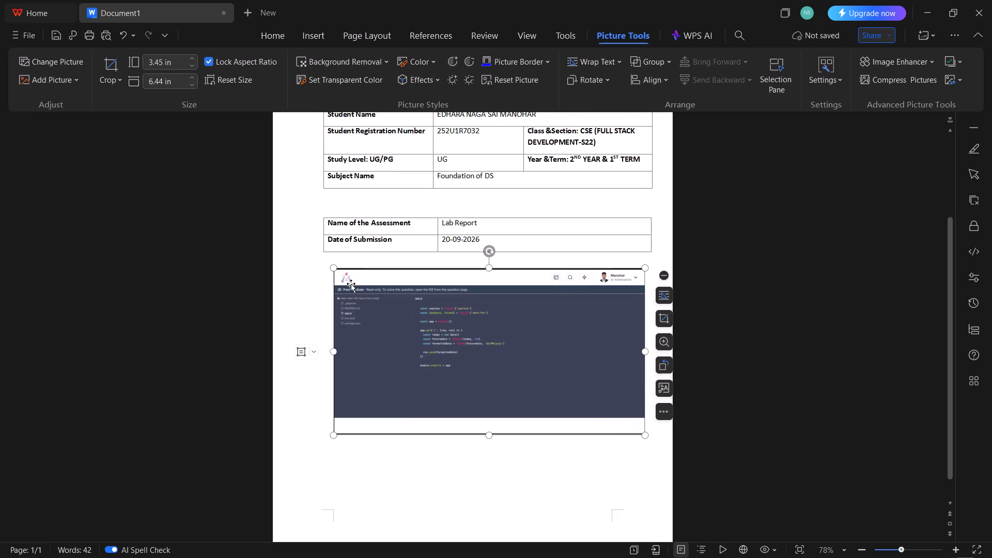
{"action": "left_click_drag", "start_coordinate": [330, 267], "coordinate": [305, 250]}
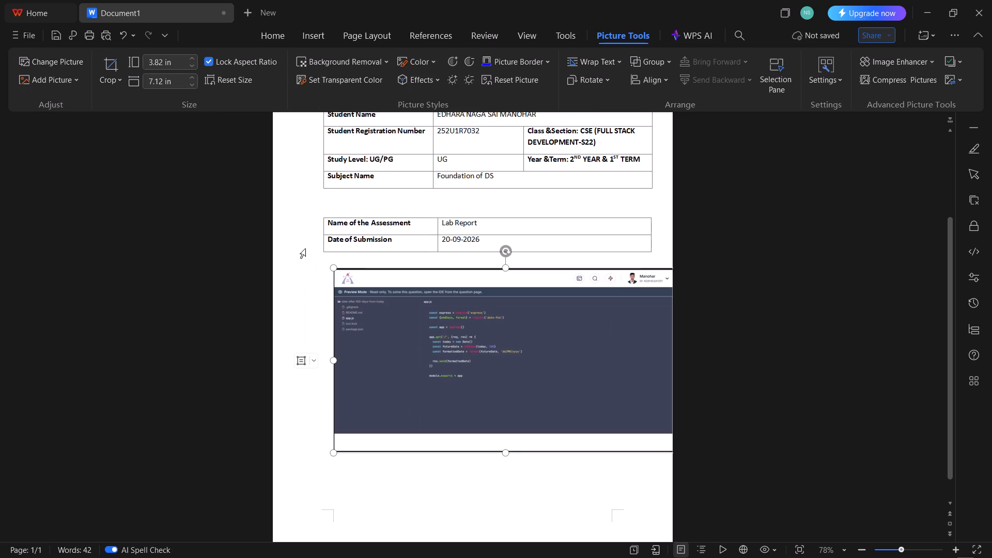
Change the code preview picture's text wrapping so it floats freely, and position it below the assessment table, centred between the page edges.
{"action": "left_click", "coordinate": [699, 292]}
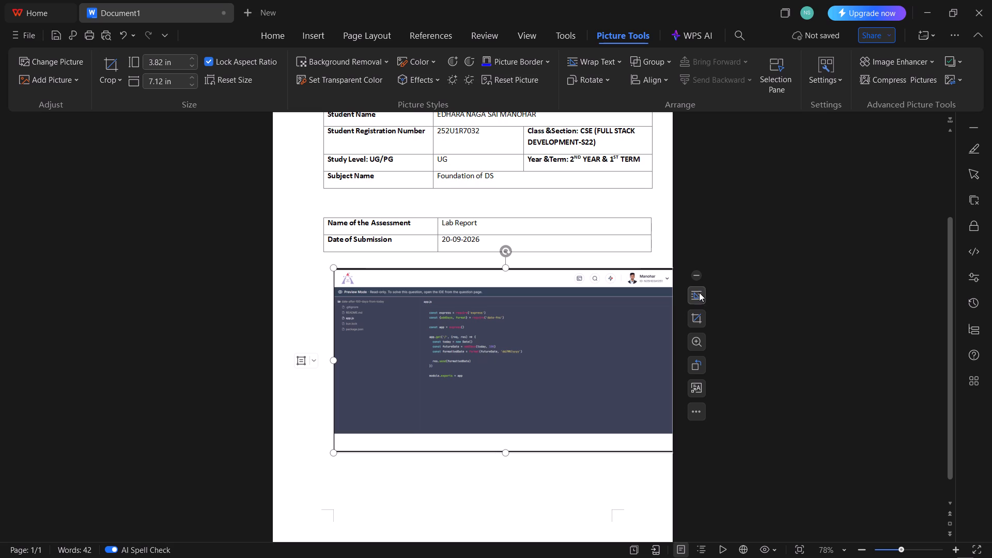
{"action": "left_click", "coordinate": [763, 390]}
{"action": "left_click_drag", "start_coordinate": [545, 382], "coordinate": [528, 388]}
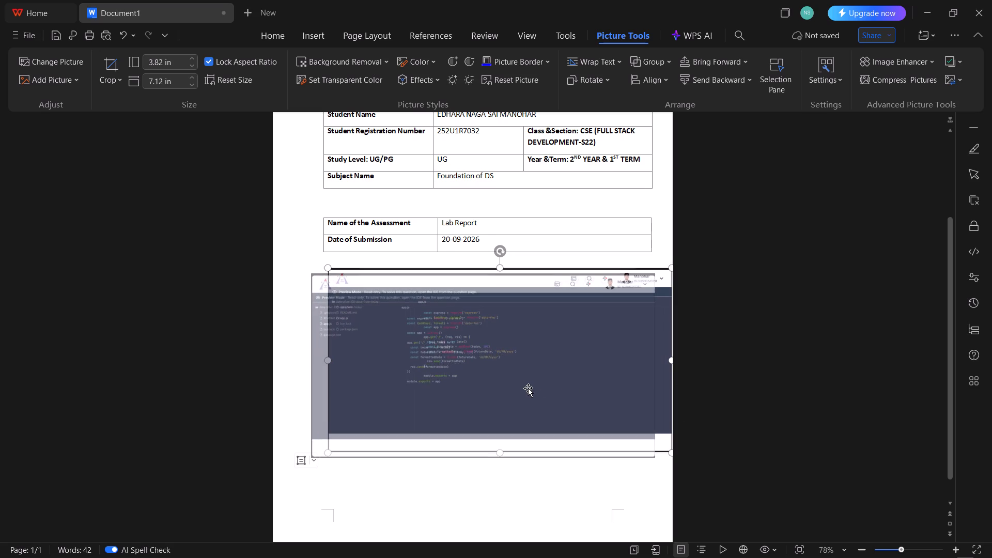
{"action": "left_click_drag", "start_coordinate": [528, 388], "coordinate": [518, 409]}
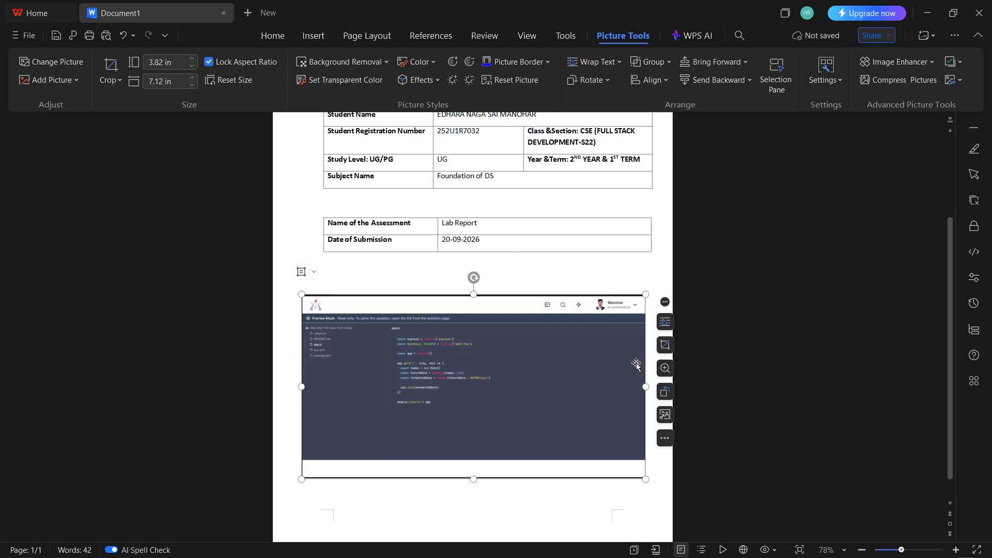
{"action": "left_click_drag", "start_coordinate": [533, 406], "coordinate": [538, 409]}
{"action": "left_click", "coordinate": [726, 326]}
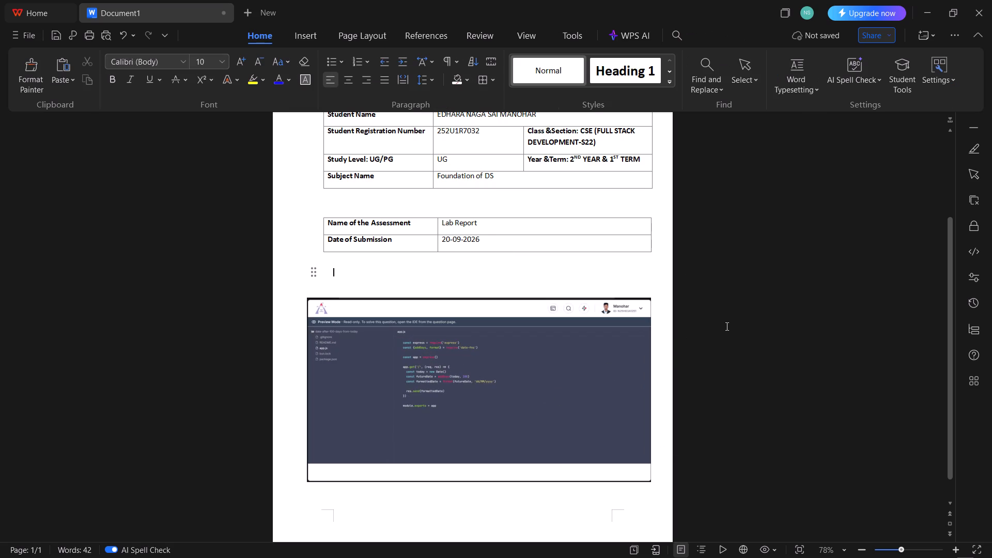
Switch to the browser and capture a screenshot of the "Date after 100 Days from Today" question page, from the page header down.
{"action": "scroll", "coordinate": [670, 307], "scroll_direction": "down", "scroll_amount": 1}
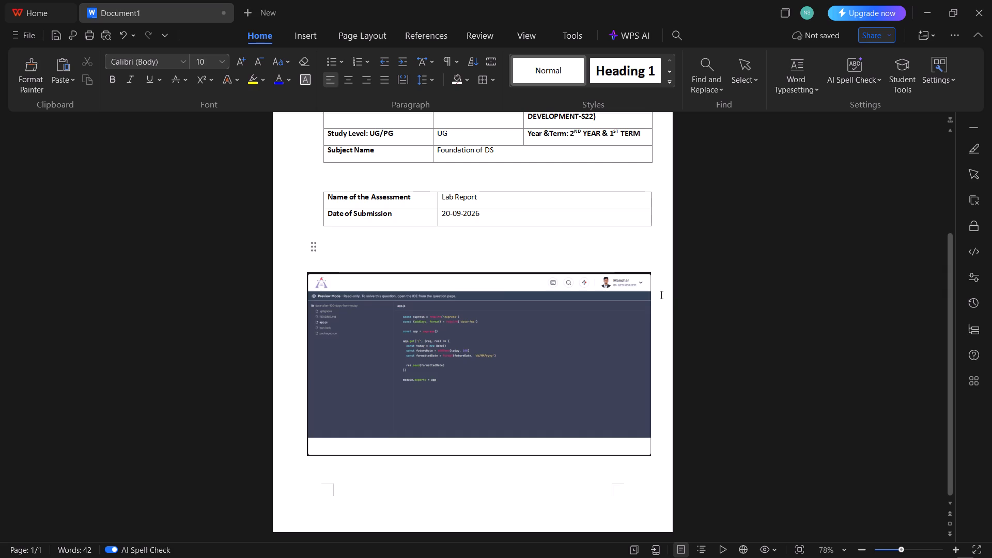
{"action": "key", "text": "alt+Tab"}
{"action": "key", "text": "alt+Tab"}
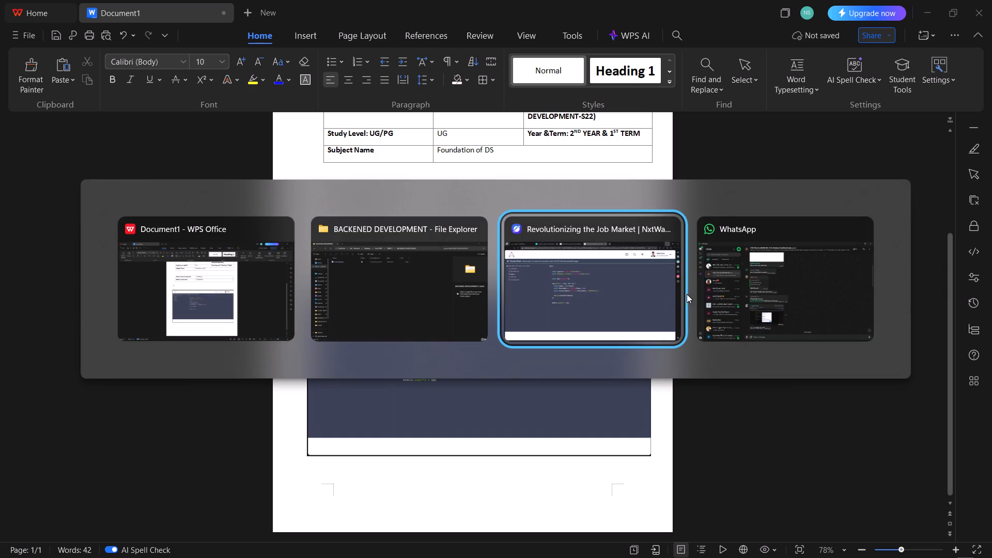
{"action": "left_click", "coordinate": [335, 0]}
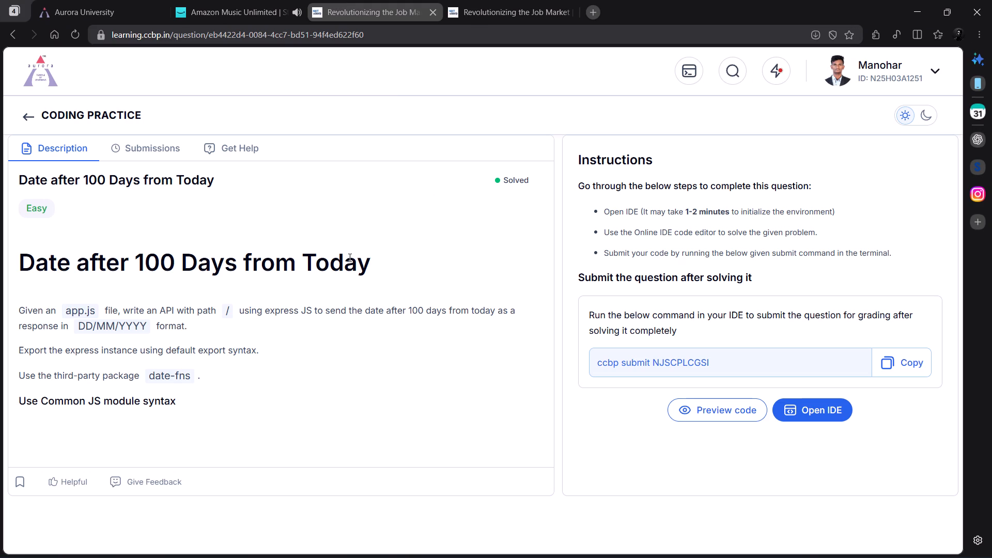
{"action": "scroll", "coordinate": [254, 323], "scroll_direction": "down", "scroll_amount": 4}
{"action": "key", "text": "Print"}
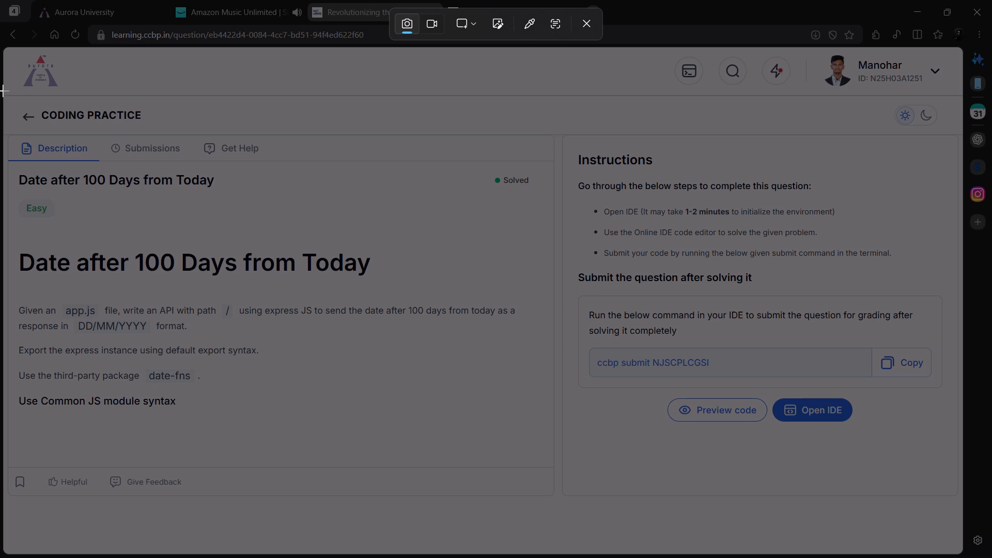
{"action": "left_click_drag", "start_coordinate": [0, 42], "coordinate": [991, 557]}
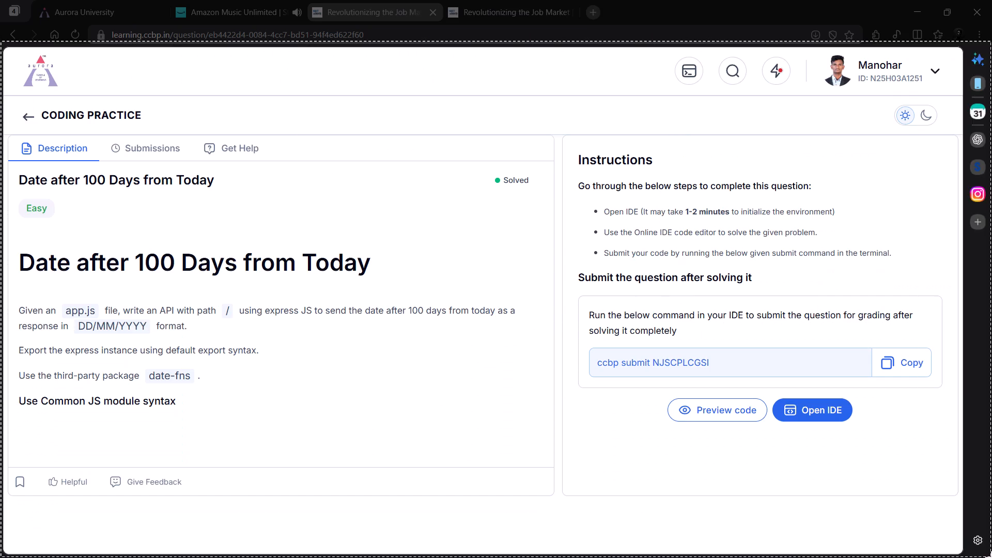
{"action": "left_click_drag", "start_coordinate": [991, 557], "coordinate": [964, 557]}
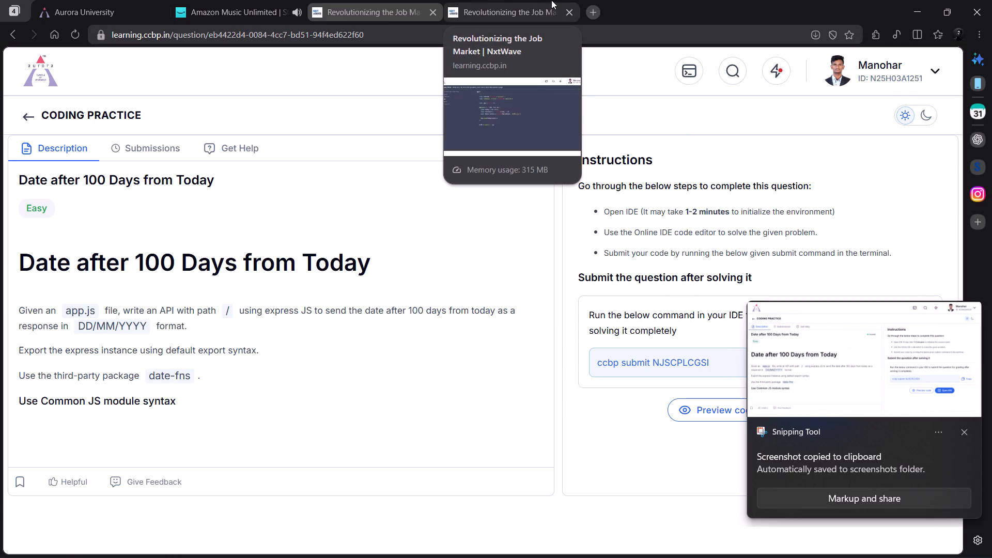
Return to Document1 in WPS Office and paste the question page screenshot at the line below the assessment table.
{"action": "left_click", "coordinate": [518, 0]}
{"action": "key", "text": "alt+Tab"}
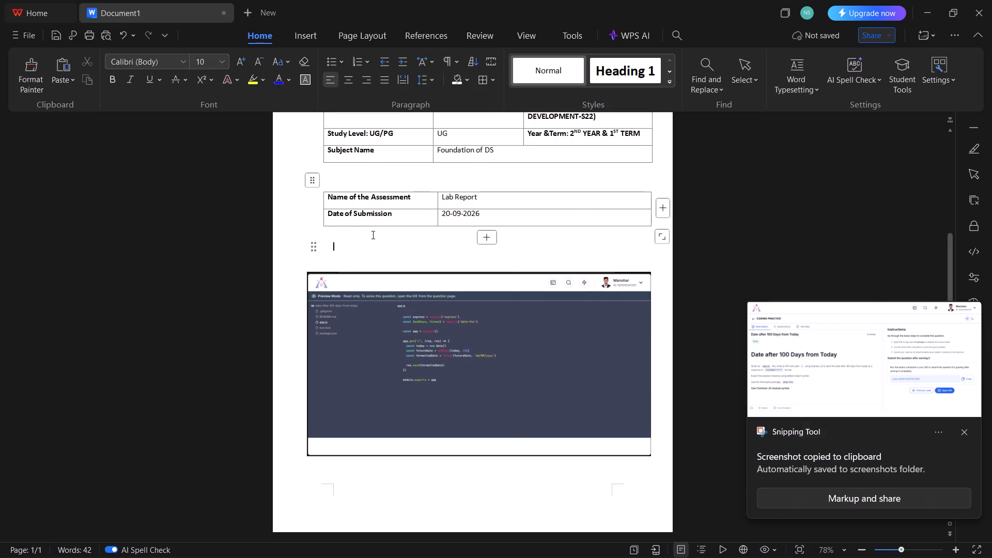
{"action": "key", "text": "ctrl+v"}
{"action": "left_click_drag", "start_coordinate": [597, 203], "coordinate": [597, 209]}
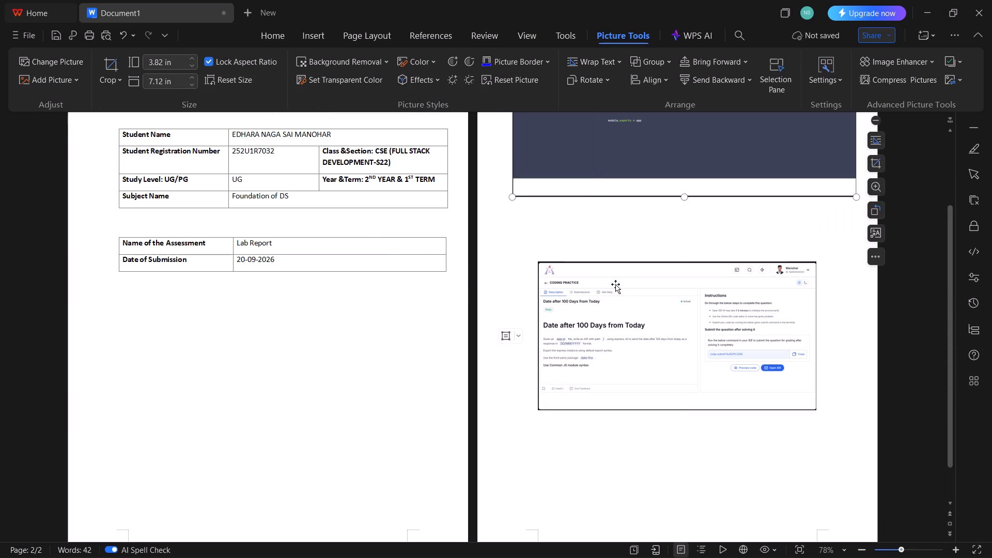
Change the question screenshot's text wrapping so it floats freely, and move it onto page 1 below the assessment table.
{"action": "left_click", "coordinate": [616, 330]}
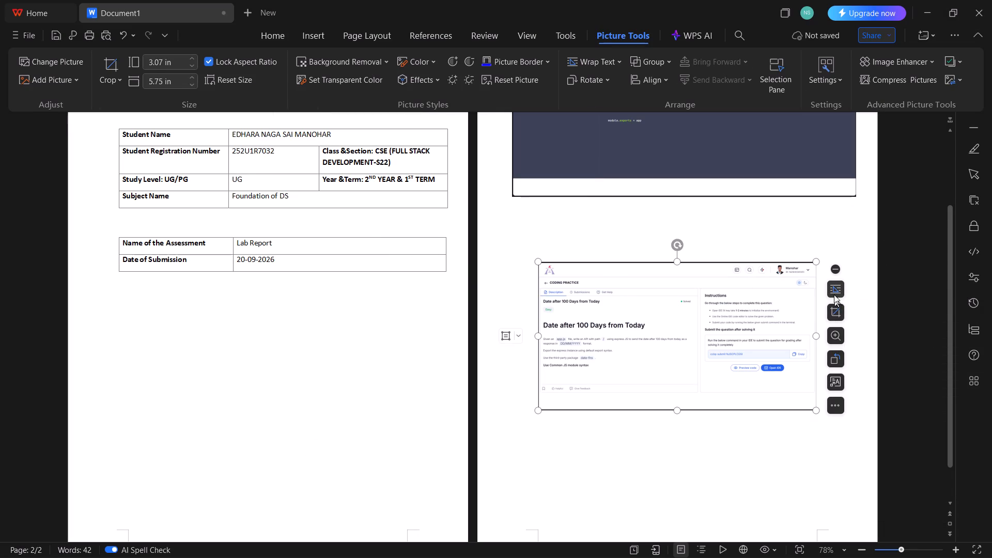
{"action": "left_click", "coordinate": [834, 293]}
{"action": "left_click", "coordinate": [906, 376]}
{"action": "left_click", "coordinate": [714, 381]}
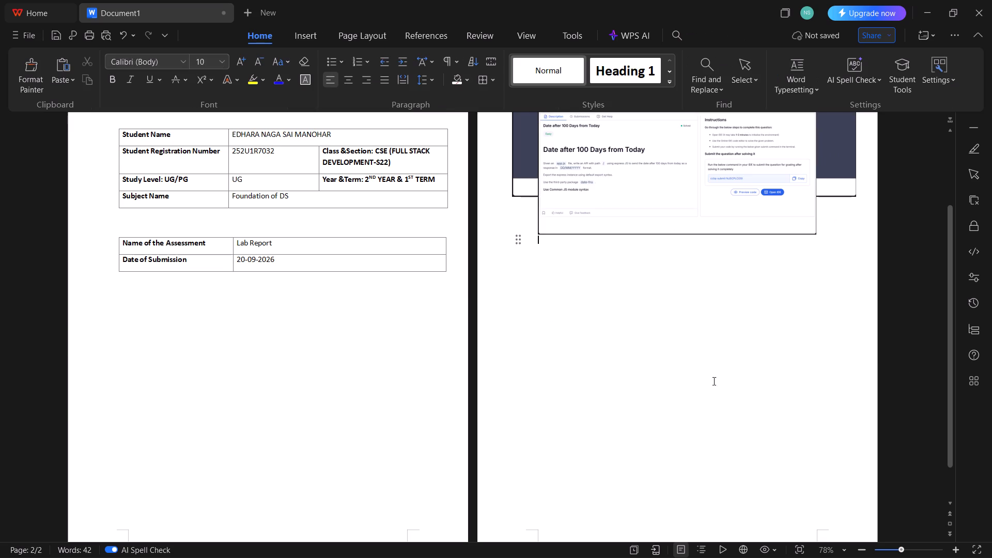
{"action": "left_click_drag", "start_coordinate": [657, 180], "coordinate": [262, 423]}
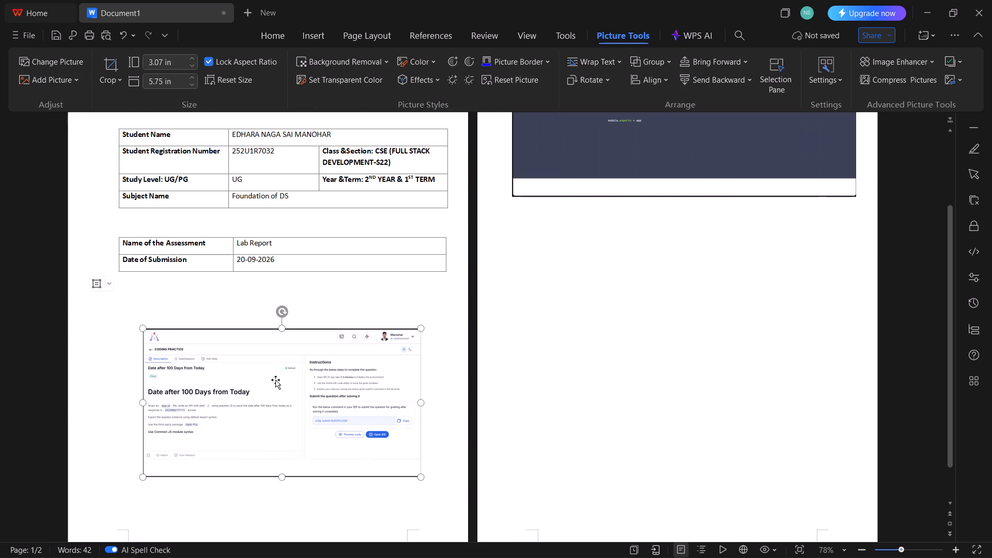
Enlarge the question screenshot on page 1 to about 3.52 in high by 6.59 in wide.
{"action": "scroll", "coordinate": [428, 346], "scroll_direction": "down", "scroll_amount": 3}
{"action": "scroll", "coordinate": [561, 322], "scroll_direction": "down", "scroll_amount": 4}
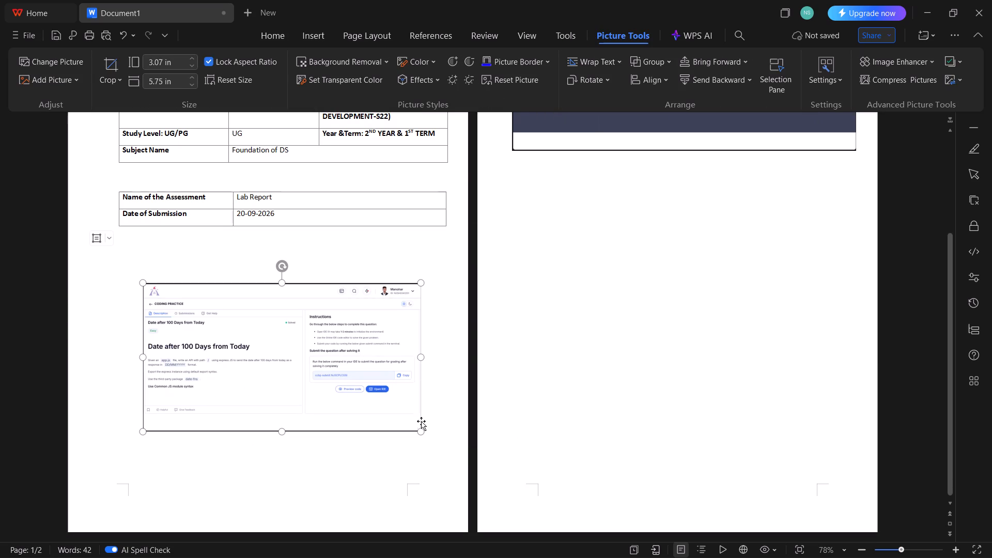
{"action": "left_click_drag", "start_coordinate": [420, 431], "coordinate": [425, 453]}
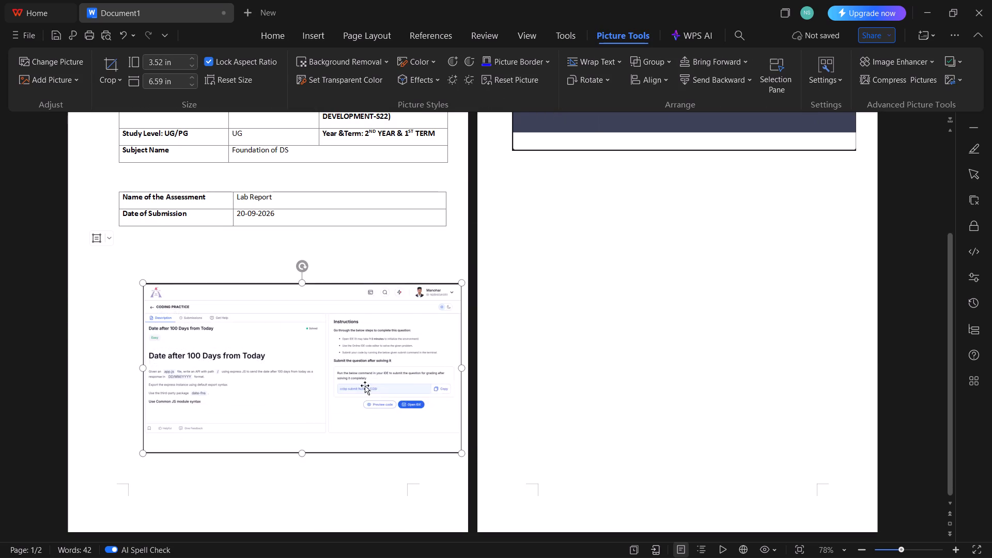
Move the question screenshot on page 1 to line up with the edge of the tables above it.
{"action": "left_click_drag", "start_coordinate": [358, 377], "coordinate": [330, 387]}
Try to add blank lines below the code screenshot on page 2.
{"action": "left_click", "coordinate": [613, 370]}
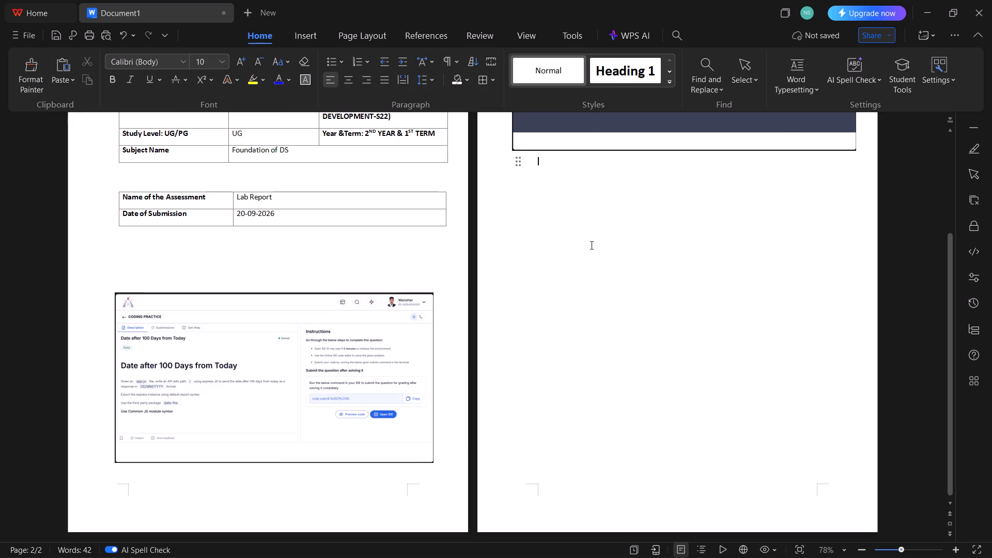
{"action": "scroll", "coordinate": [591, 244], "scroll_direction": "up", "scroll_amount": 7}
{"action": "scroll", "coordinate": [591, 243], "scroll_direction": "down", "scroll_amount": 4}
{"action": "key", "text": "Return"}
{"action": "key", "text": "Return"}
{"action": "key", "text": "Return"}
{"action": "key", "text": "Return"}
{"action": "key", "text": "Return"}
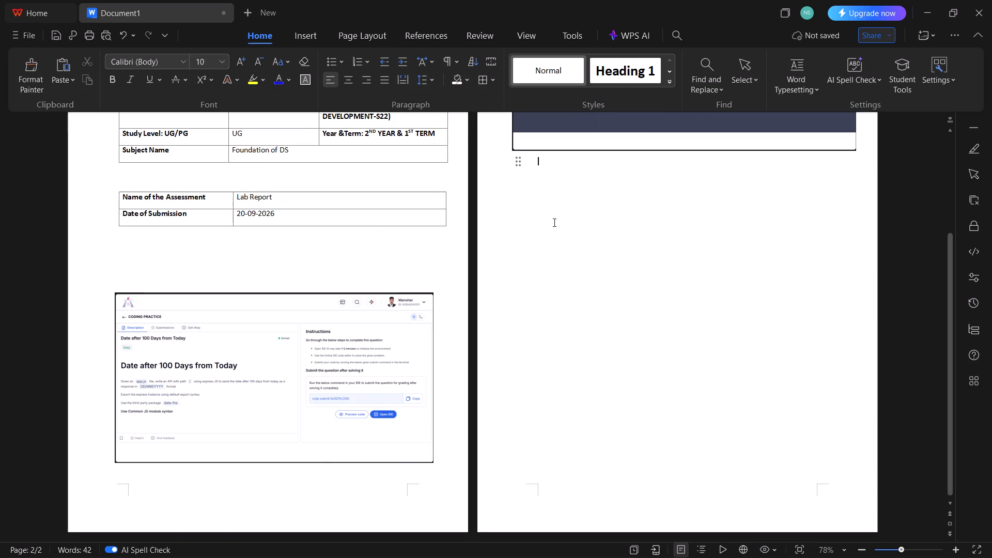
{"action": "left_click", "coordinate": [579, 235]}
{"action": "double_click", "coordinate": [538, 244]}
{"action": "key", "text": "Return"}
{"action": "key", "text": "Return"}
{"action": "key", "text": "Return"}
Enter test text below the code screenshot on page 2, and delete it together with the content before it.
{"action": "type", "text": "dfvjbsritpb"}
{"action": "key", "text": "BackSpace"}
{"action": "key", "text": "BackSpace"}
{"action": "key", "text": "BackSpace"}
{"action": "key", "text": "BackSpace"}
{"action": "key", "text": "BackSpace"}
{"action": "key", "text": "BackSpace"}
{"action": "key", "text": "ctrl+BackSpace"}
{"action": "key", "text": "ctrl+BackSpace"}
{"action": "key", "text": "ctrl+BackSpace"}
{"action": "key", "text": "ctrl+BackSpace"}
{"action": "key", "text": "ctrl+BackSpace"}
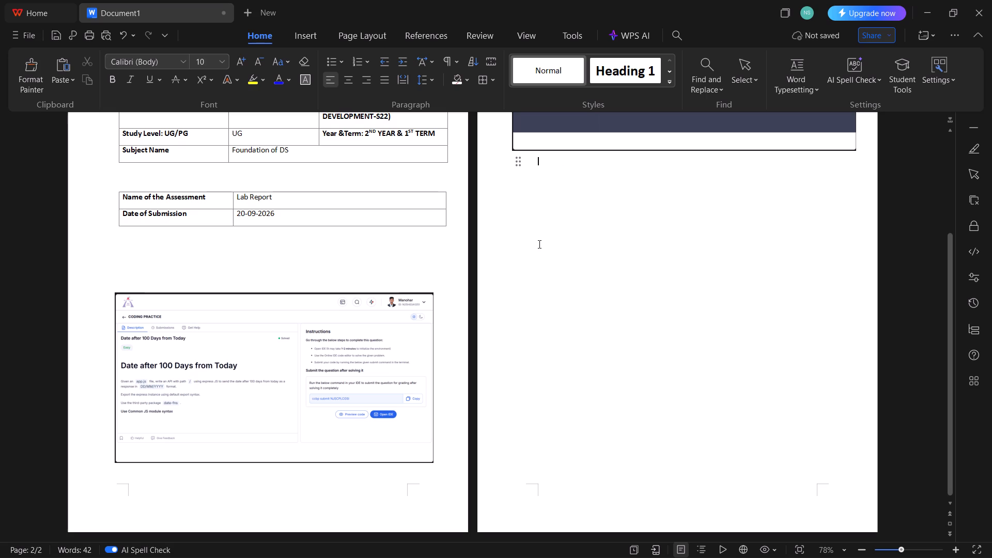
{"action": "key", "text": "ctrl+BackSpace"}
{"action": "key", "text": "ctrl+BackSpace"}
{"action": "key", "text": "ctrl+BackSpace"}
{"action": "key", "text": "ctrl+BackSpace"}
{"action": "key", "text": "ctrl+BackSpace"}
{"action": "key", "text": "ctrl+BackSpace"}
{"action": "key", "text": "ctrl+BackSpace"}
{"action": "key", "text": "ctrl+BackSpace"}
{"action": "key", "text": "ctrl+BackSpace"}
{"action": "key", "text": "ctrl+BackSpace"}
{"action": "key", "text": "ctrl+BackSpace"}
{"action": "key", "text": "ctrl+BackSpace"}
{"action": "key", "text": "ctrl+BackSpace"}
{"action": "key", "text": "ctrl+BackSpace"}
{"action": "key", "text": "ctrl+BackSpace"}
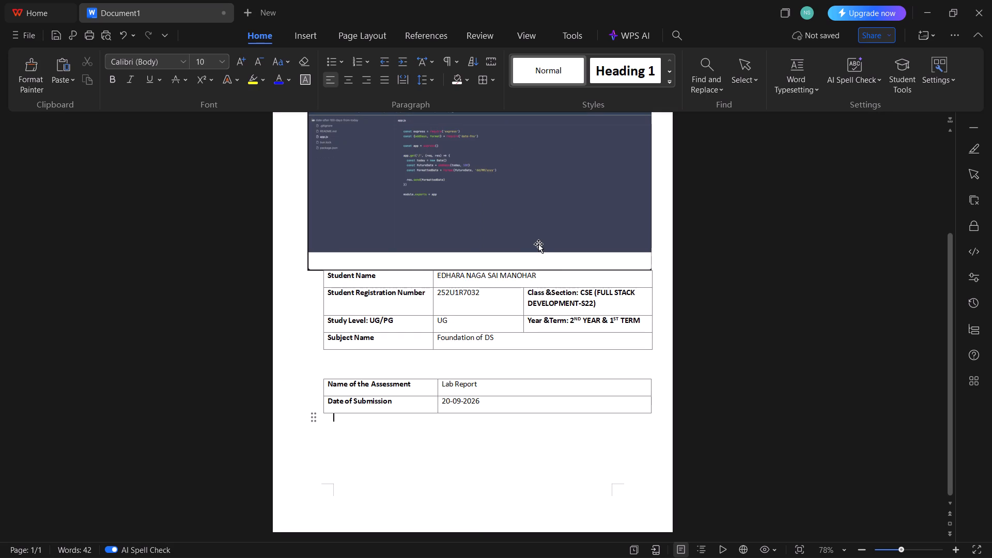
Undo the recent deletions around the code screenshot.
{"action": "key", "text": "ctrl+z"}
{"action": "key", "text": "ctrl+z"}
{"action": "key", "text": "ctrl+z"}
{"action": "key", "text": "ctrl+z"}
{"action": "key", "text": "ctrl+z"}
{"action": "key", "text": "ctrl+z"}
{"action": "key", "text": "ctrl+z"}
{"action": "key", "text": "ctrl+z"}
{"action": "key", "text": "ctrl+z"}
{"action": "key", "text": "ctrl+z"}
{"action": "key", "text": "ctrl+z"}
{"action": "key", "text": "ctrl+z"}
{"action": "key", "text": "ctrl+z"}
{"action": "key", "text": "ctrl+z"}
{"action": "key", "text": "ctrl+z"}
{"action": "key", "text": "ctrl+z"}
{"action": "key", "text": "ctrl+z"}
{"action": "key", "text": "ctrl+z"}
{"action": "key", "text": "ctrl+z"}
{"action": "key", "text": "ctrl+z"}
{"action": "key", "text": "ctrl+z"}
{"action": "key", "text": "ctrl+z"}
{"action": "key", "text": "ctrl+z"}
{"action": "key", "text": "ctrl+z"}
Enter the text "Rege" on the line below the code screenshot on page 2 and leave three line breaks after it.
{"action": "scroll", "coordinate": [519, 224], "scroll_direction": "up", "scroll_amount": 4}
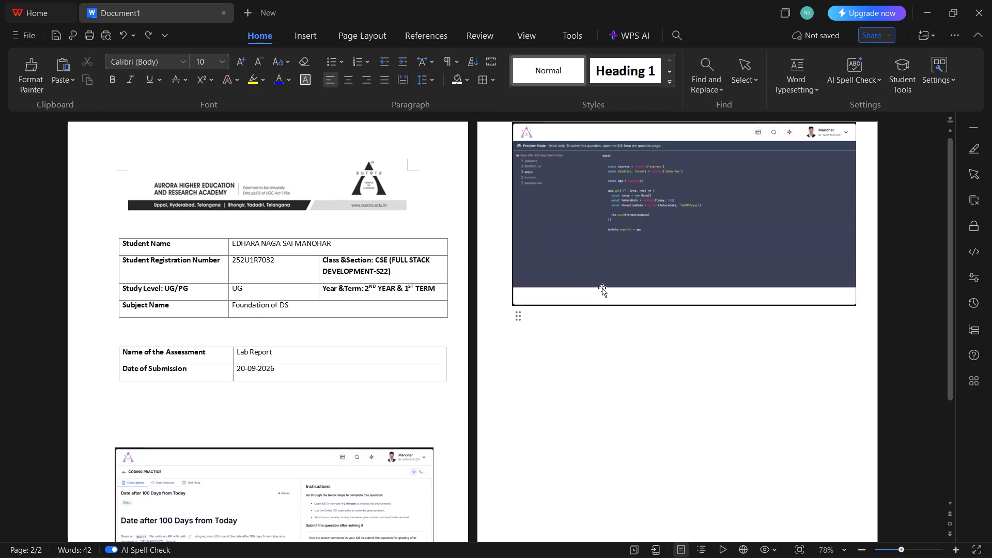
{"action": "type", "text": "rege"}
{"action": "key", "text": "Return"}
{"action": "key", "text": "Return"}
{"action": "key", "text": "Return"}
{"action": "key", "text": "Return"}
{"action": "key", "text": "Return"}
{"action": "key", "text": "BackSpace"}
{"action": "key", "text": "BackSpace"}
Switch to the browser, close the code preview page and open the "Today's Date" question from the coding practice list.
{"action": "key", "text": "alt+Tab"}
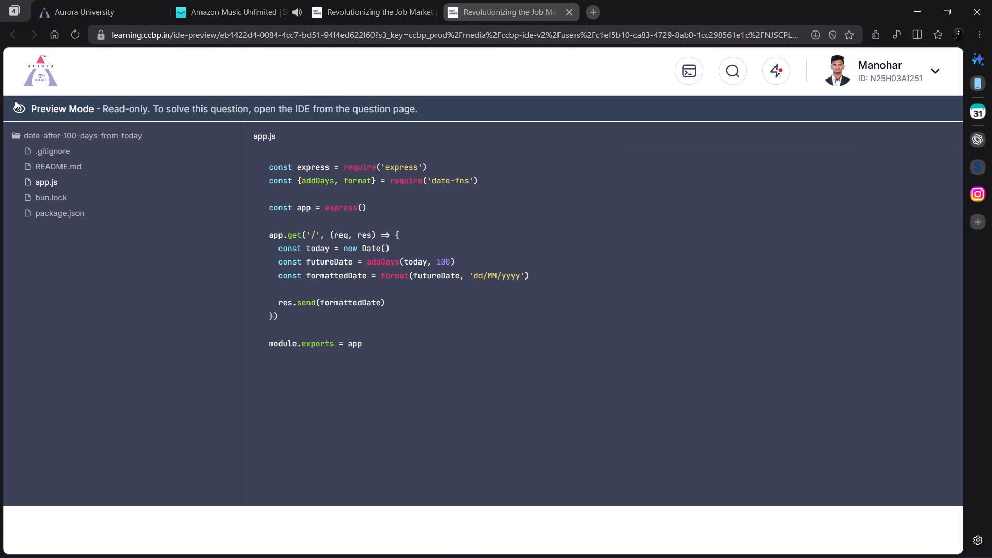
{"action": "left_click", "coordinate": [17, 106]}
{"action": "left_click", "coordinate": [54, 110]}
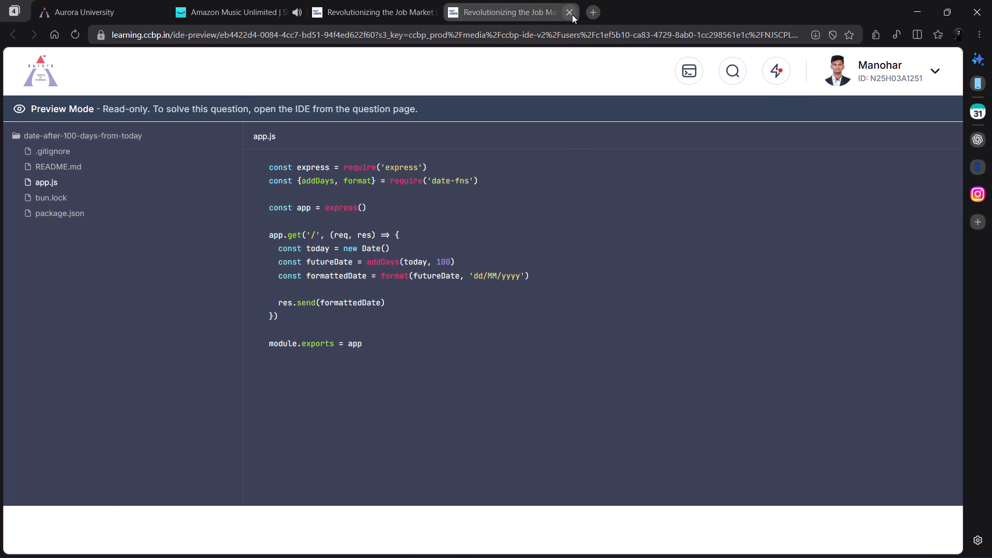
{"action": "left_click", "coordinate": [569, 11]}
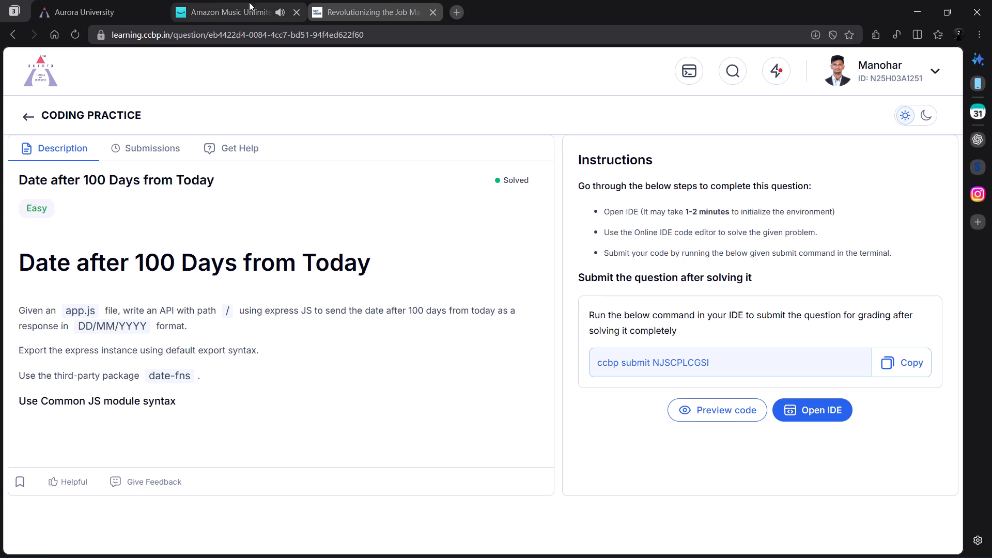
{"action": "left_click", "coordinate": [25, 114]}
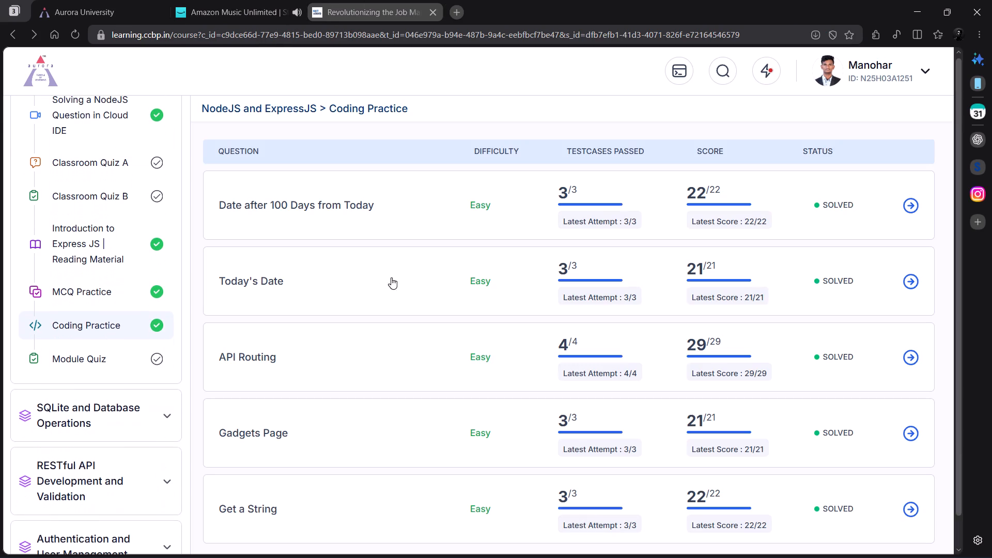
{"action": "scroll", "coordinate": [428, 286], "scroll_direction": "down", "scroll_amount": 1}
{"action": "left_click", "coordinate": [441, 253]}
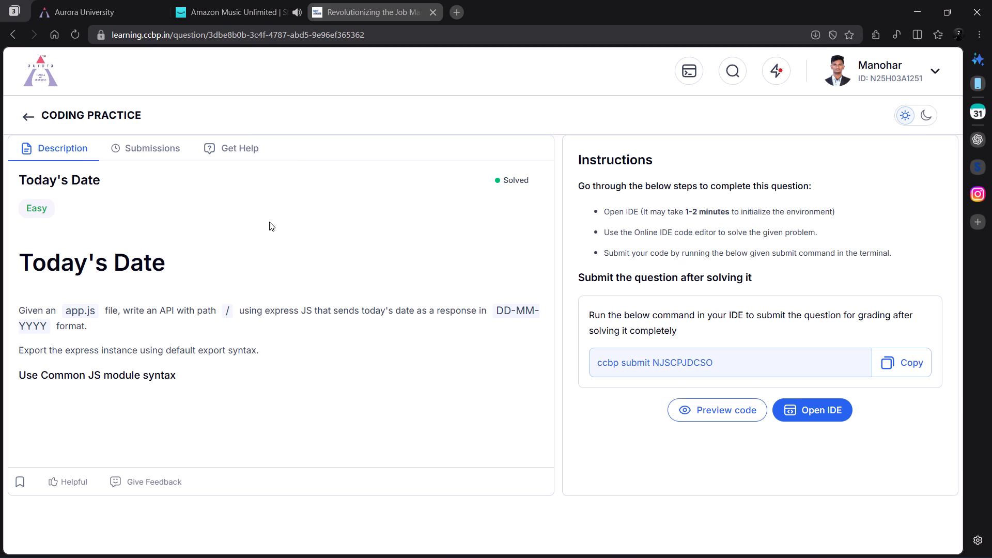
Capture a screenshot of the "Today's Date" question page, from the page header down.
{"action": "key", "text": "Print"}
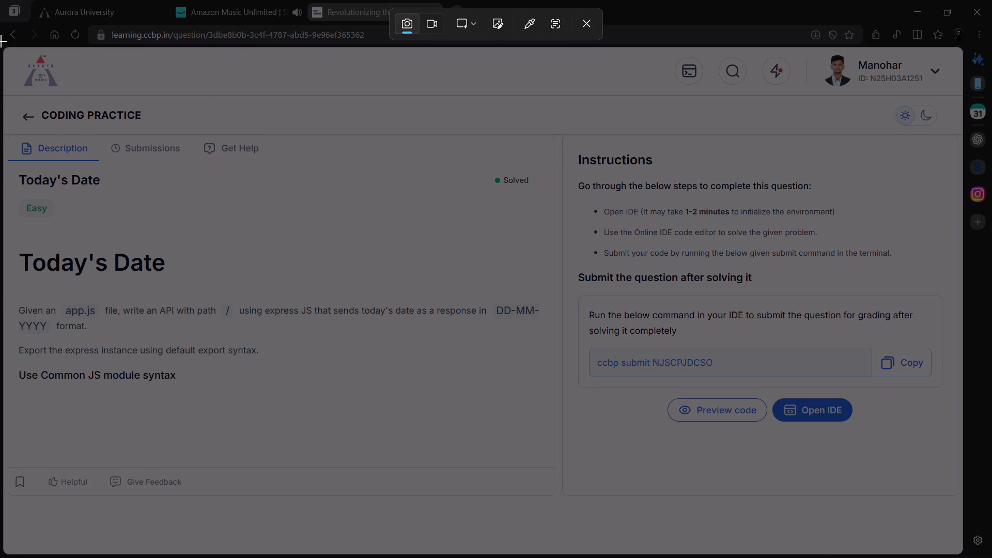
{"action": "left_click_drag", "start_coordinate": [1, 41], "coordinate": [968, 556]}
Return to Document1 in WPS Office and paste the "Today's Date" question screenshot below the "Rege" line on page 2.
{"action": "key", "text": "alt+Tab"}
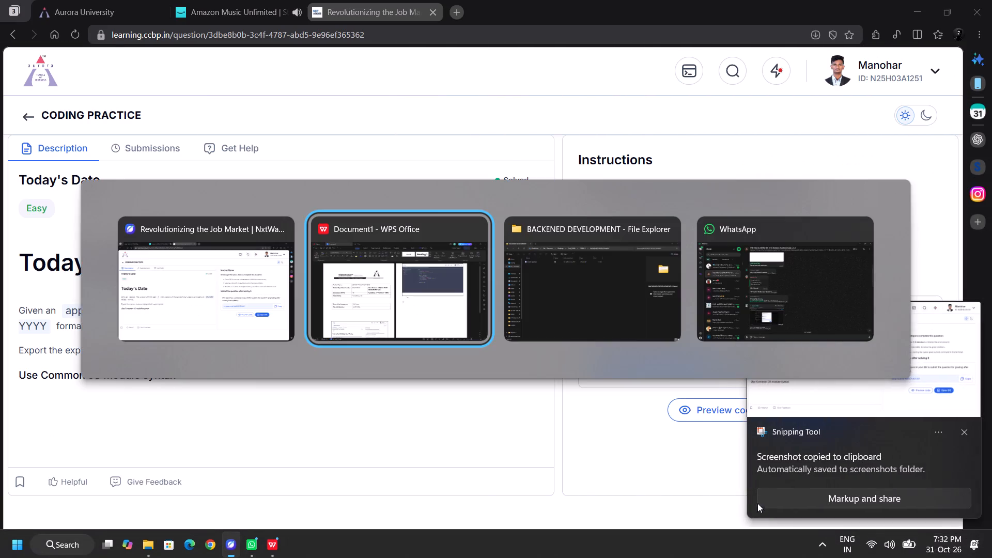
{"action": "key", "text": "ctrl+v"}
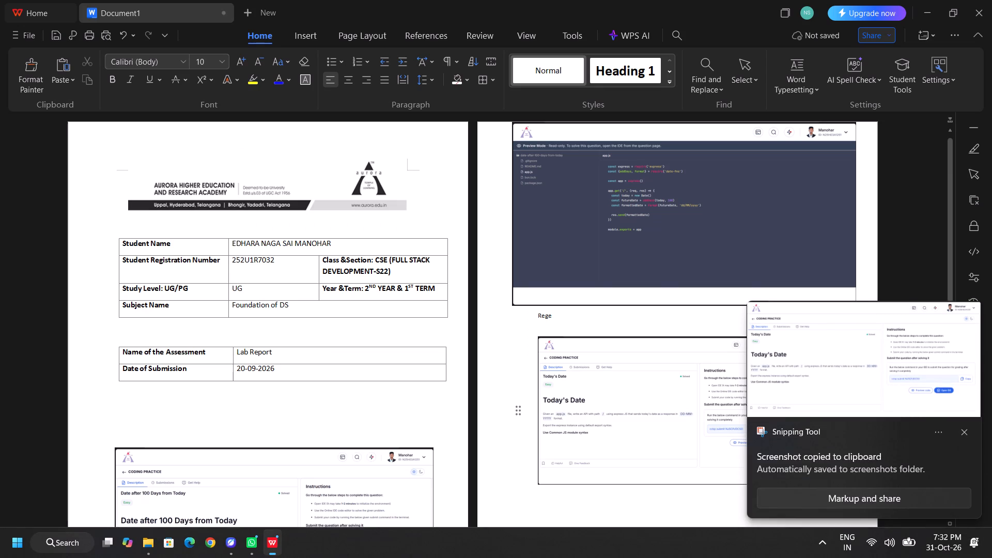
{"action": "scroll", "coordinate": [443, 552], "scroll_direction": "down", "scroll_amount": 3}
{"action": "left_click", "coordinate": [559, 507]}
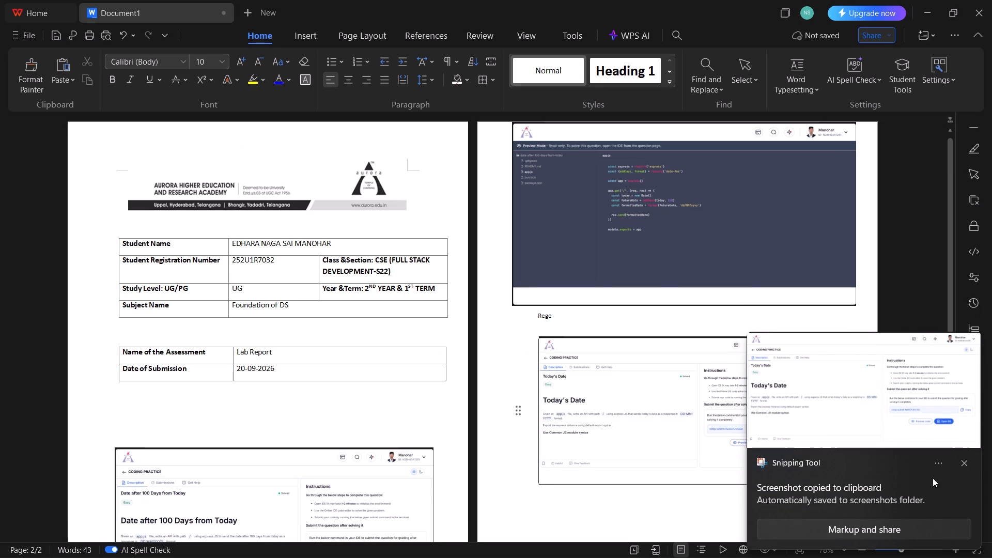
{"action": "left_click", "coordinate": [961, 463]}
{"action": "scroll", "coordinate": [824, 498], "scroll_direction": "down", "scroll_amount": 1}
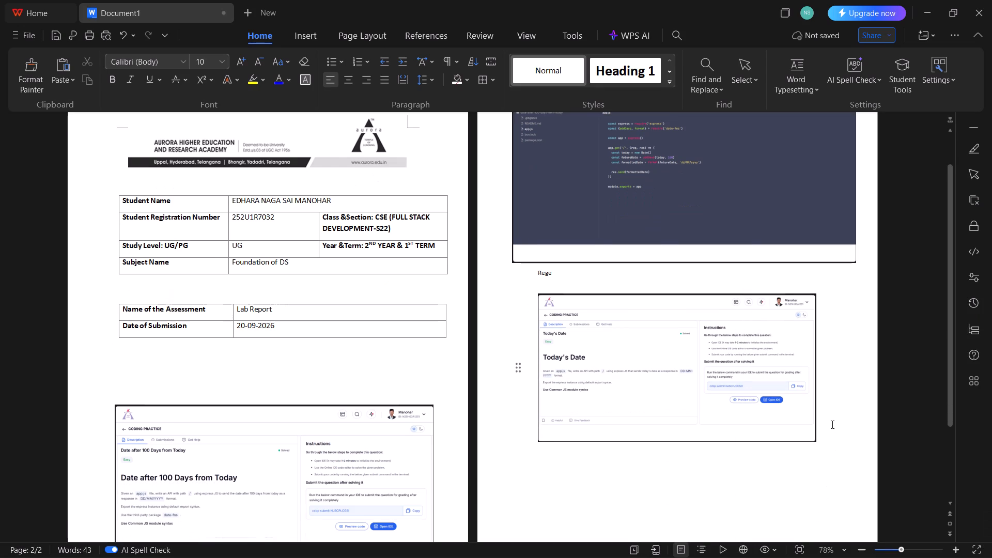
Add six line breaks after the "Today's Date" question screenshot on page 2.
{"action": "left_click", "coordinate": [831, 424]}
{"action": "key", "text": "Return"}
{"action": "key", "text": "Return"}
{"action": "key", "text": "Return"}
{"action": "key", "text": "Return"}
{"action": "key", "text": "Return"}
{"action": "key", "text": "Return"}
{"action": "key", "text": "Return"}
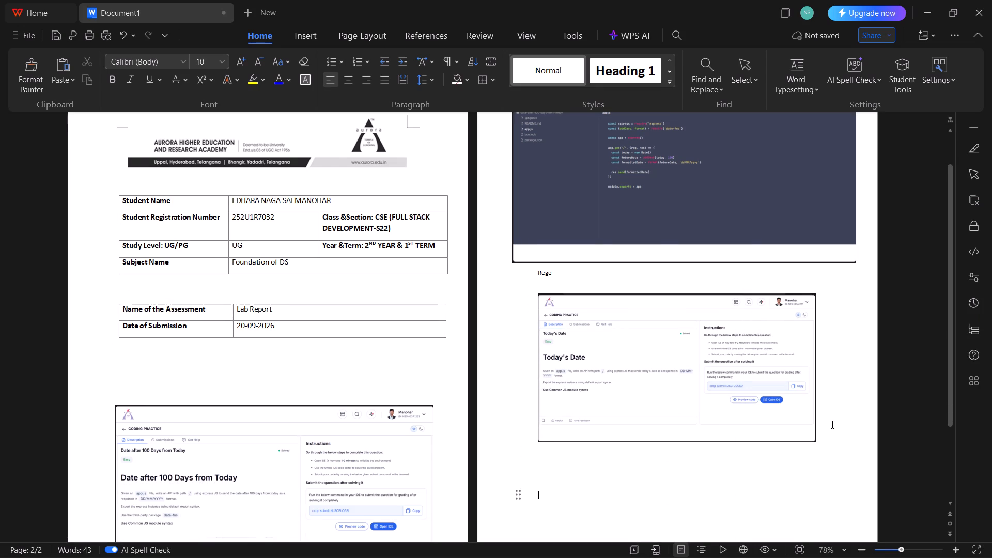
{"action": "key", "text": "Return"}
{"action": "key", "text": "Return"}
{"action": "key", "text": "Return"}
{"action": "key", "text": "Return"}
{"action": "key", "text": "BackSpace"}
{"action": "key", "text": "BackSpace"}
{"action": "key", "text": "BackSpace"}
{"action": "key", "text": "BackSpace"}
{"action": "key", "text": "BackSpace"}
Switch to the browser, preview the "Today's Date" code and capture a screenshot of the app.js preview page from the header down.
{"action": "key", "text": "alt+Tab"}
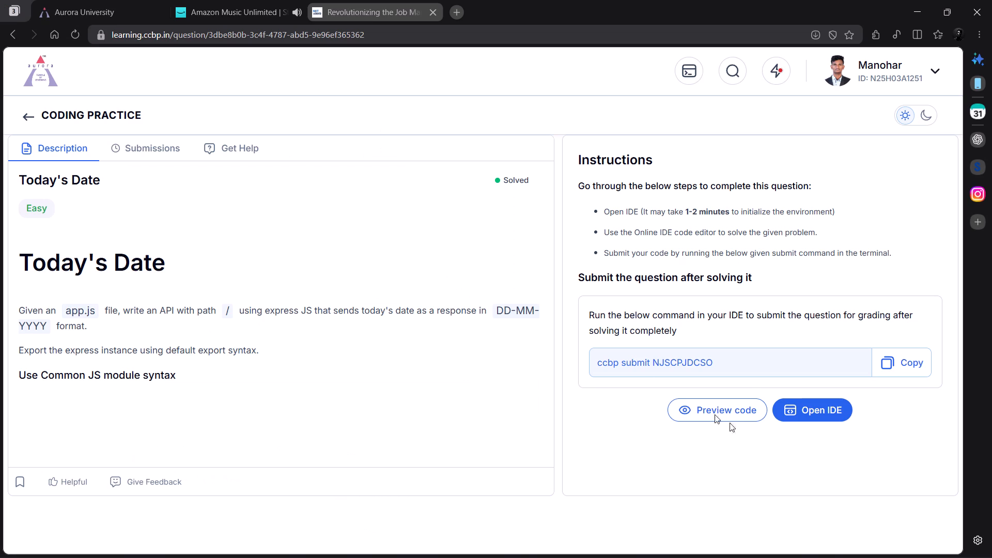
{"action": "left_click", "coordinate": [733, 409]}
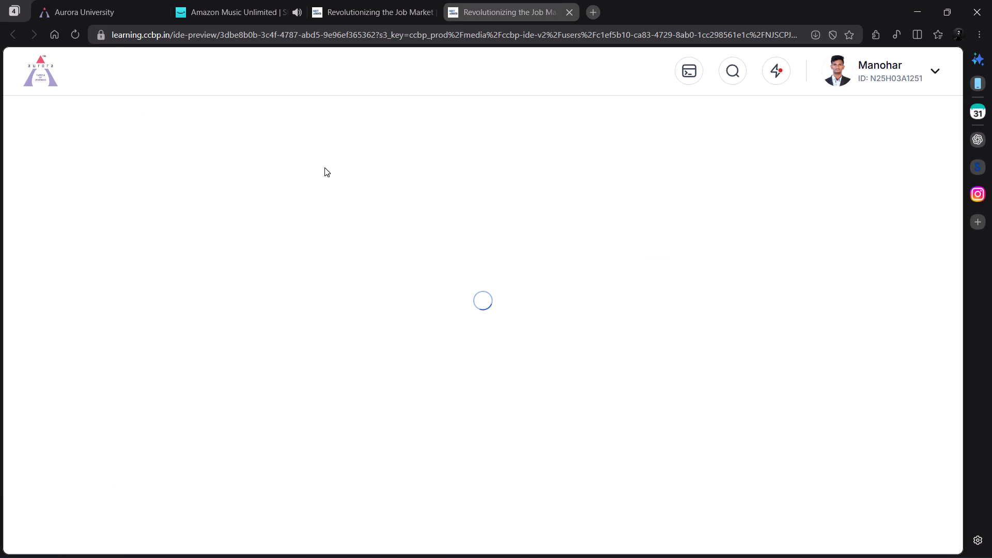
{"action": "key", "text": "Print"}
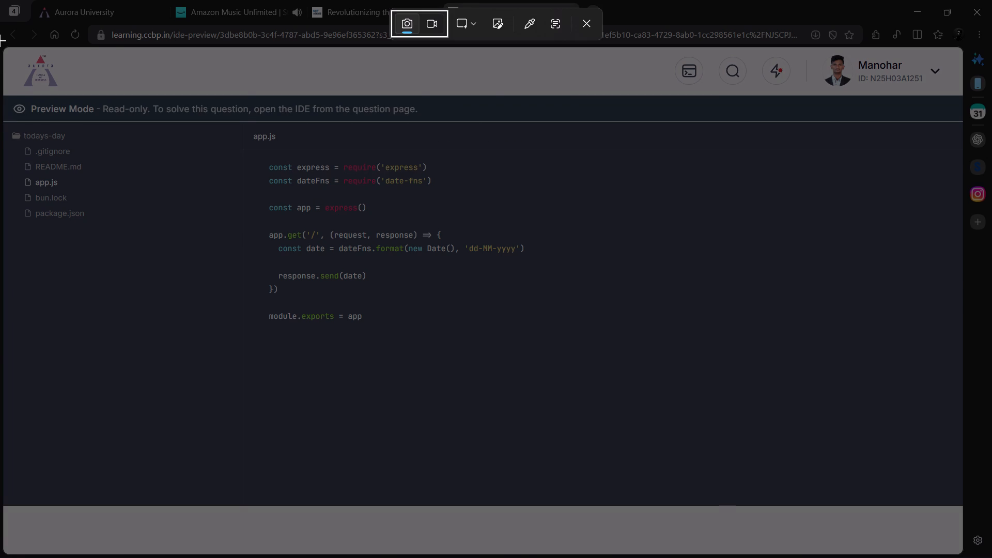
{"action": "left_click_drag", "start_coordinate": [0, 41], "coordinate": [922, 557]}
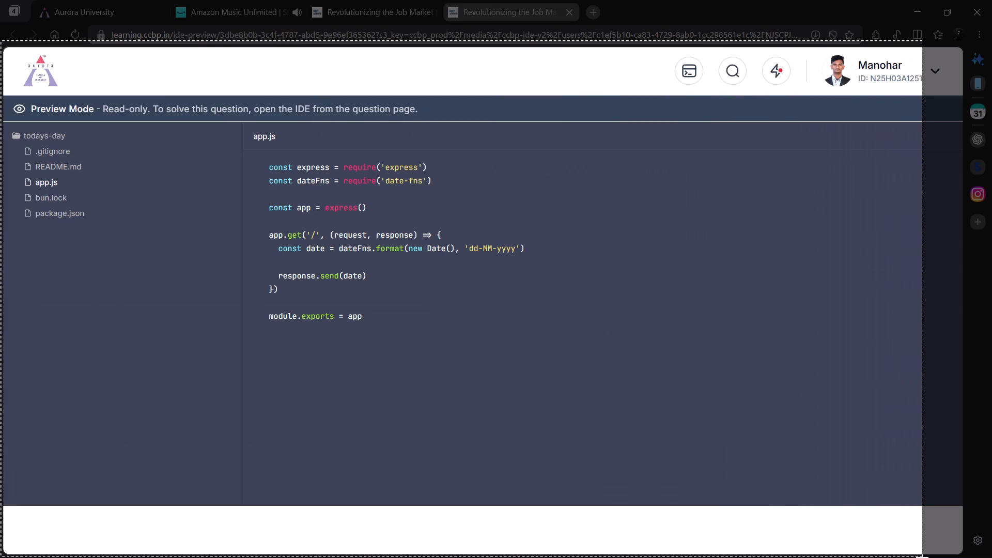
{"action": "left_click_drag", "start_coordinate": [922, 557], "coordinate": [966, 557]}
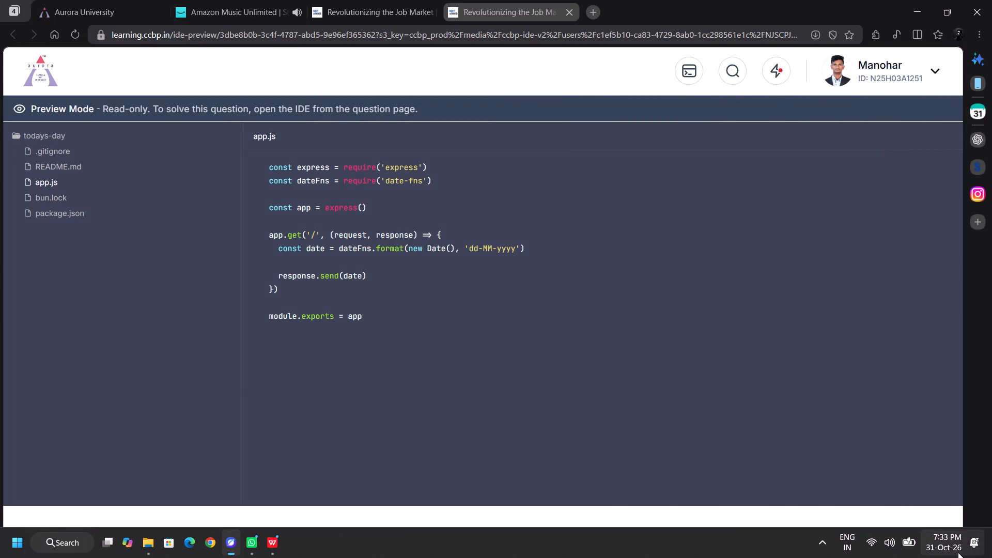
Return to Document1 in WPS Office, paste the "Today's Date" code screenshot after the question screenshot, and add four line breaks after it.
{"action": "key", "text": "alt+Tab"}
{"action": "key", "text": "ctrl+v"}
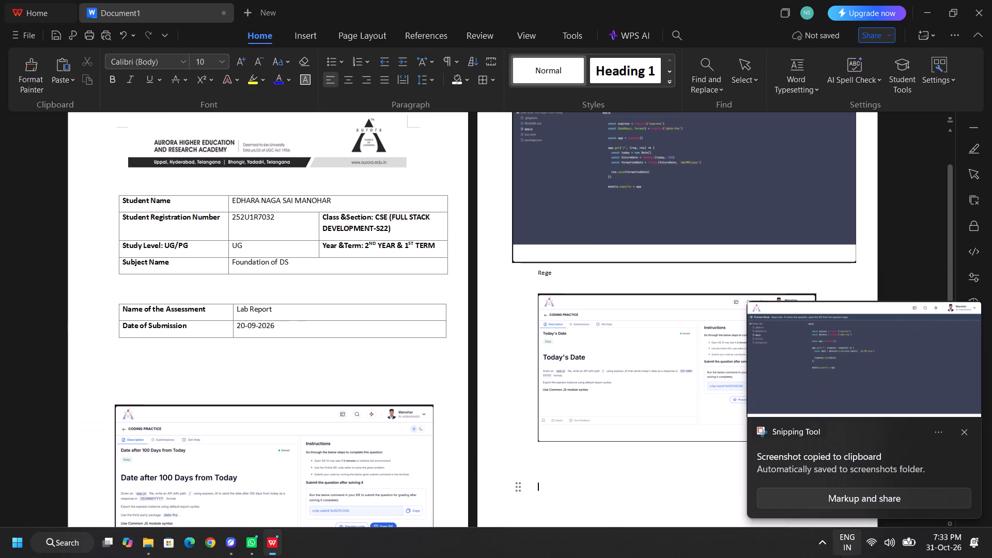
{"action": "scroll", "coordinate": [669, 448], "scroll_direction": "down", "scroll_amount": 4}
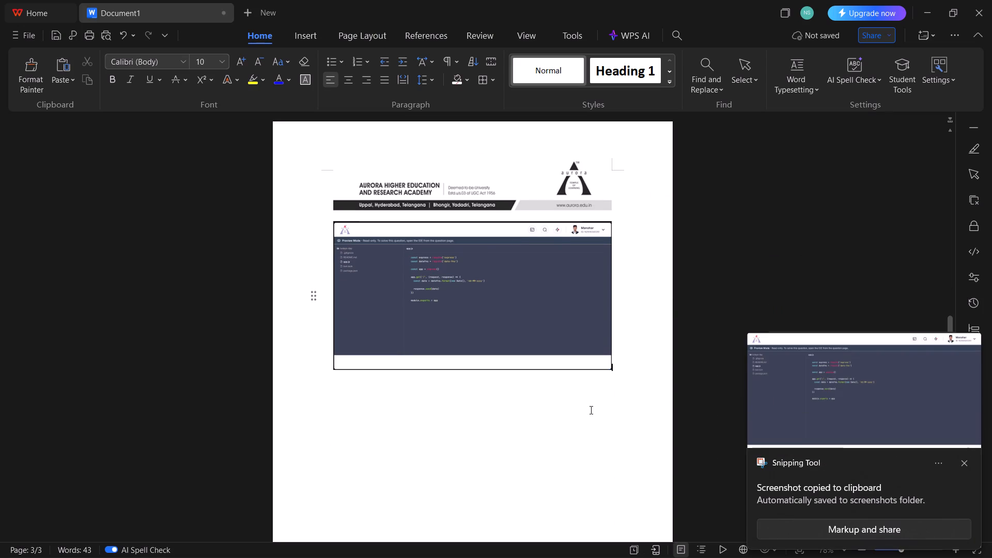
{"action": "key", "text": "Return"}
{"action": "key", "text": "Return"}
{"action": "key", "text": "Return"}
{"action": "key", "text": "Return"}
Switch to the browser, close the code preview page and open the "API Routing" question from the coding practice list.
{"action": "key", "text": "alt+Tab"}
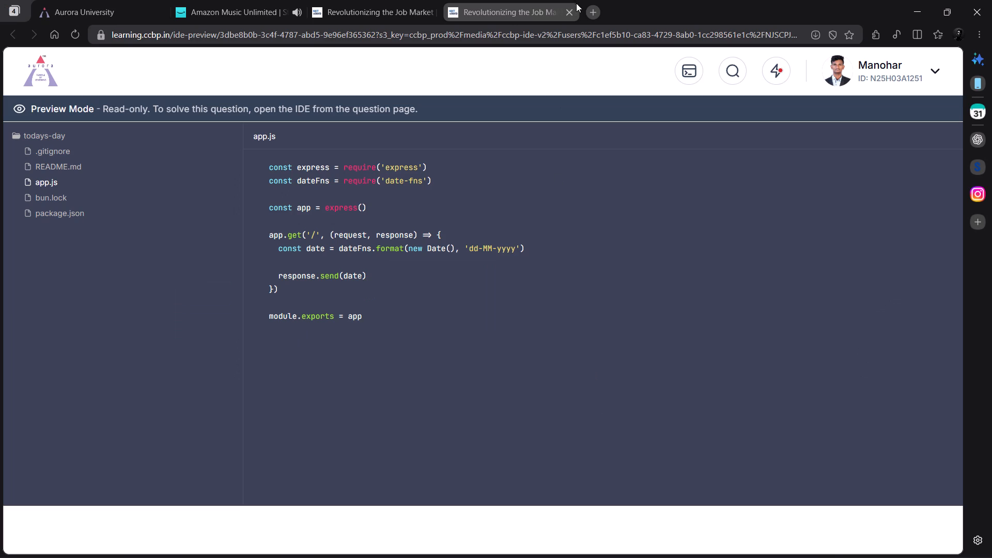
{"action": "key", "text": "ctrl+w"}
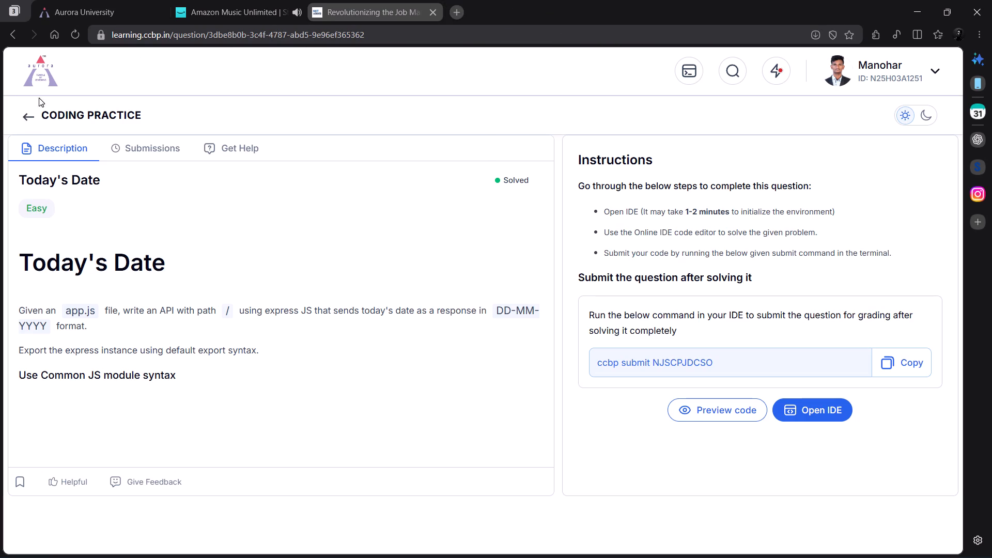
{"action": "left_click", "coordinate": [25, 115]}
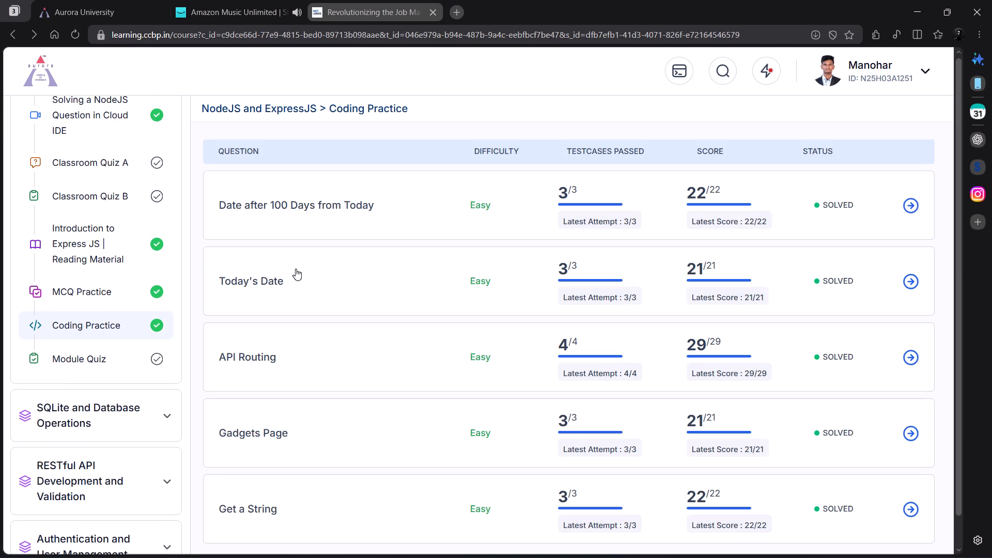
{"action": "left_click", "coordinate": [325, 355]}
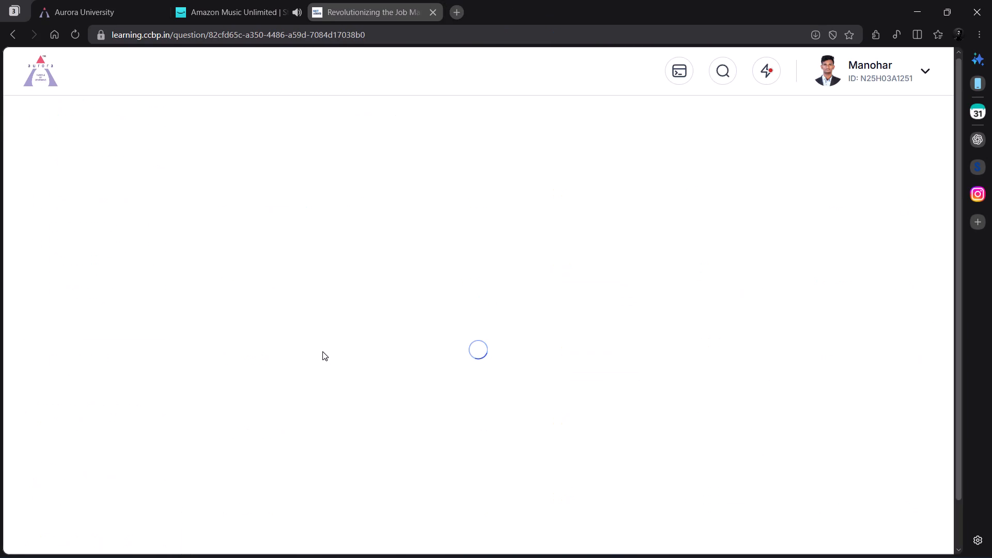
Capture a screenshot of the "API Routing" question page and paste it into Document1 in WPS Office below the "Today's Date" code screenshot.
{"action": "key", "text": "Print"}
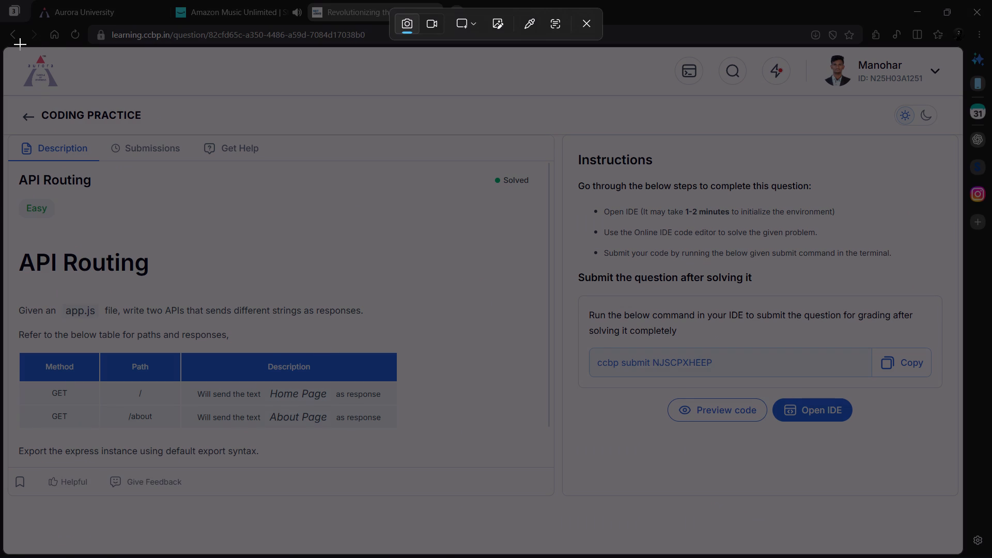
{"action": "left_click_drag", "start_coordinate": [0, 43], "coordinate": [970, 557]}
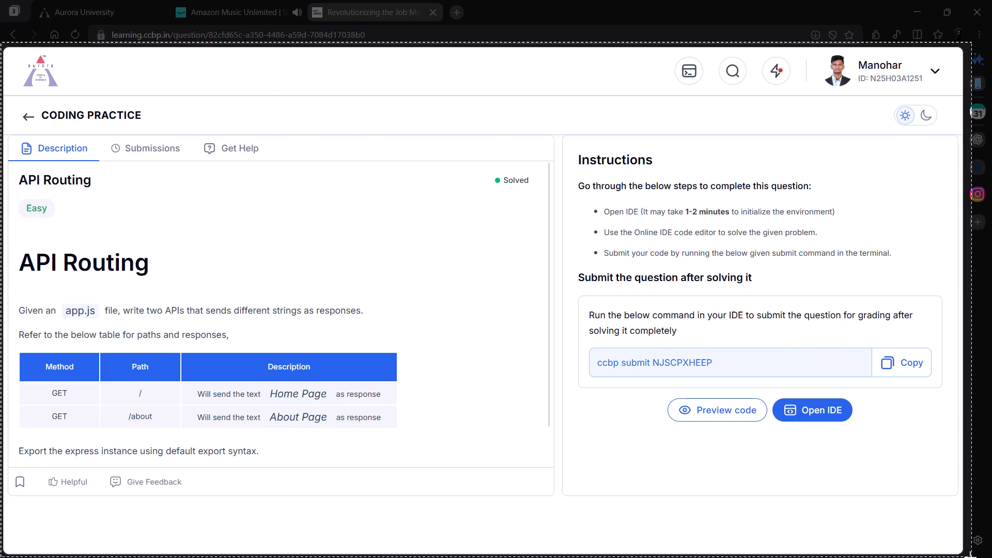
{"action": "left_click_drag", "start_coordinate": [970, 557], "coordinate": [966, 557]}
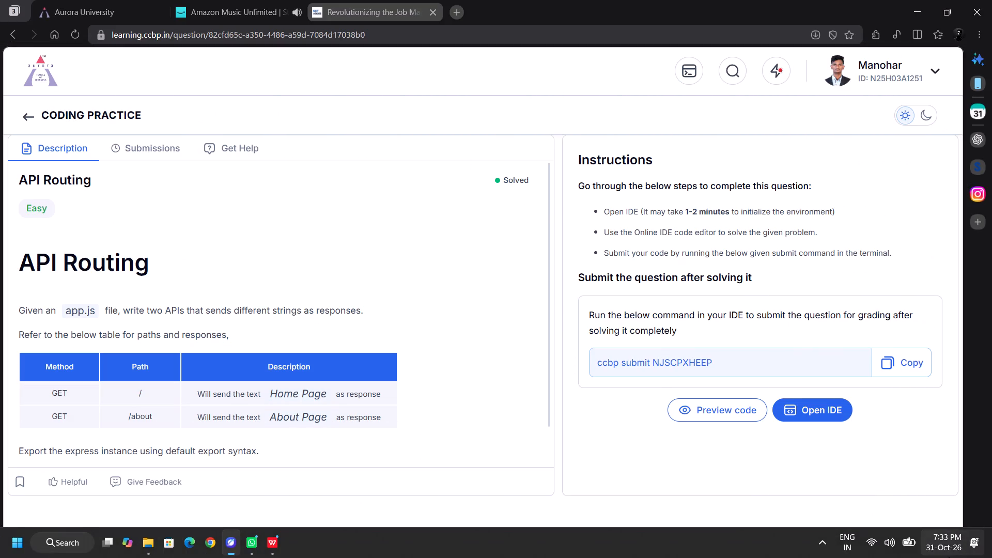
{"action": "key", "text": "alt+Tab"}
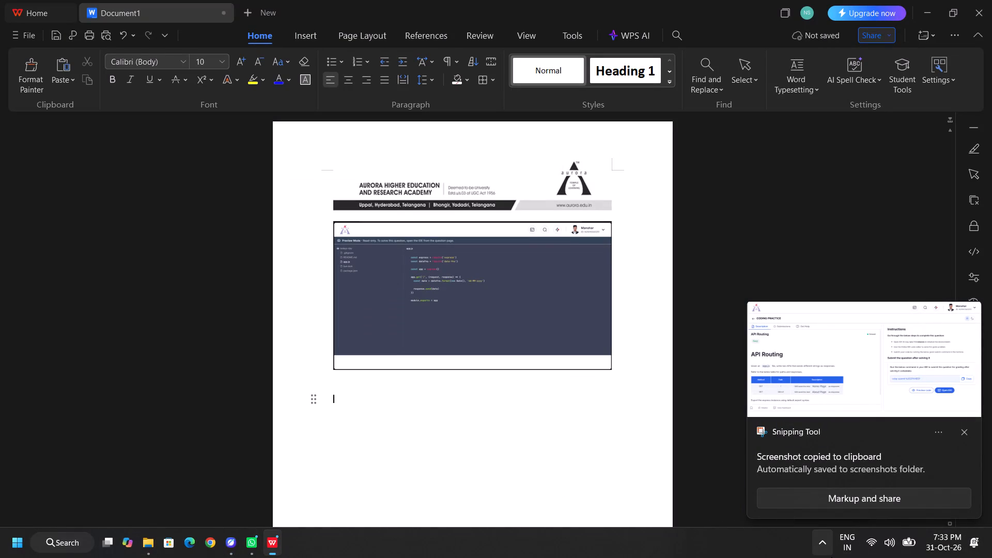
{"action": "key", "text": "ctrl+v"}
Switch to the browser, open the code preview for "API Routing" and dismiss the screenshot notification.
{"action": "key", "text": "alt+Tab"}
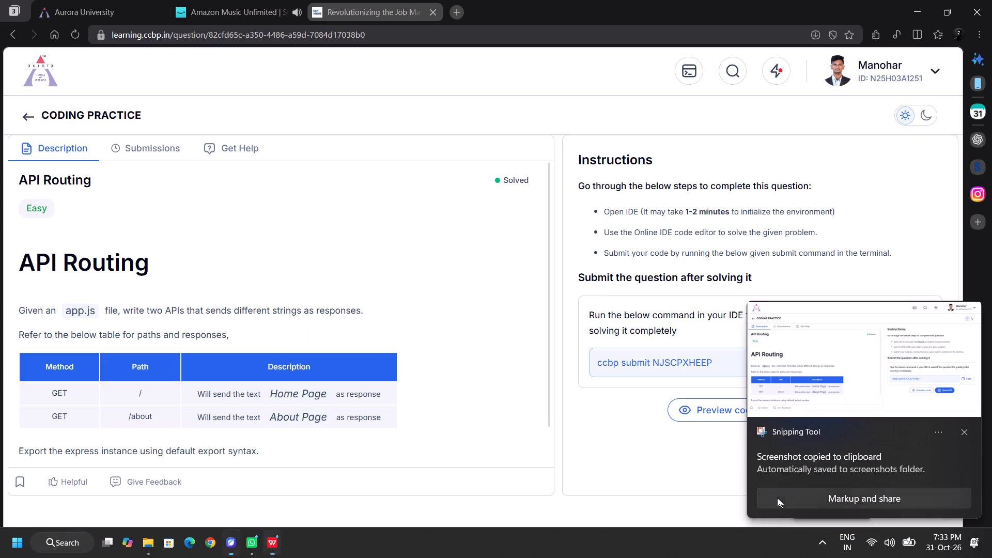
{"action": "left_click", "coordinate": [703, 409]}
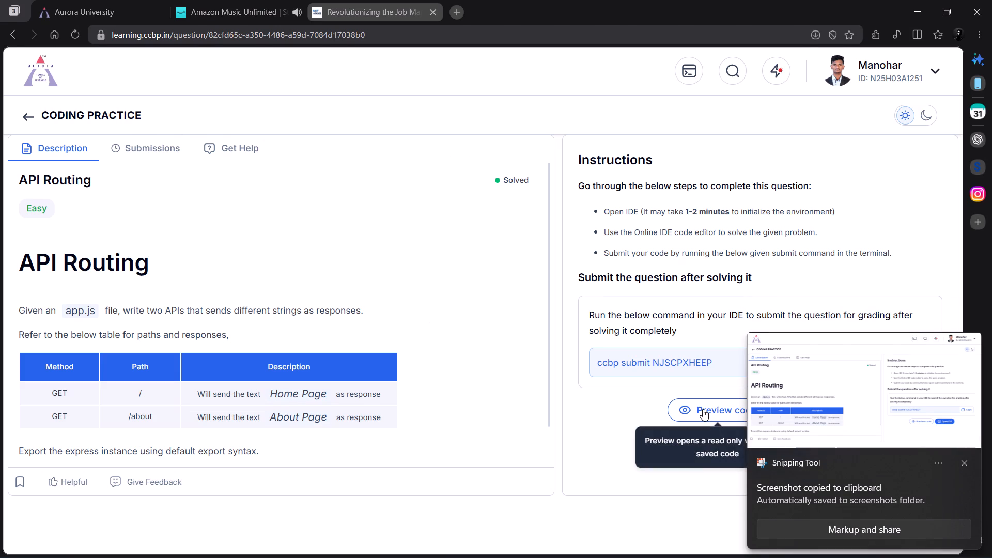
{"action": "left_click", "coordinate": [963, 462]}
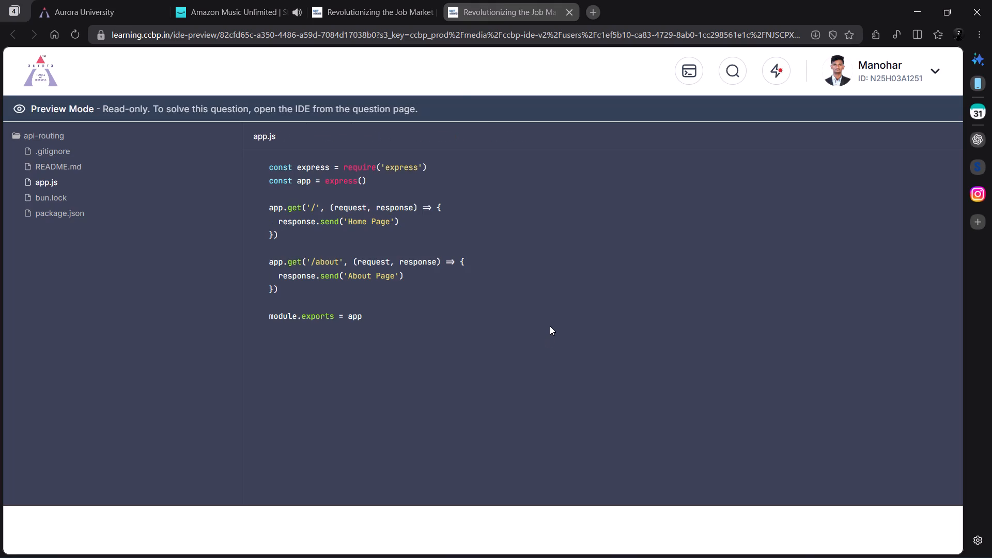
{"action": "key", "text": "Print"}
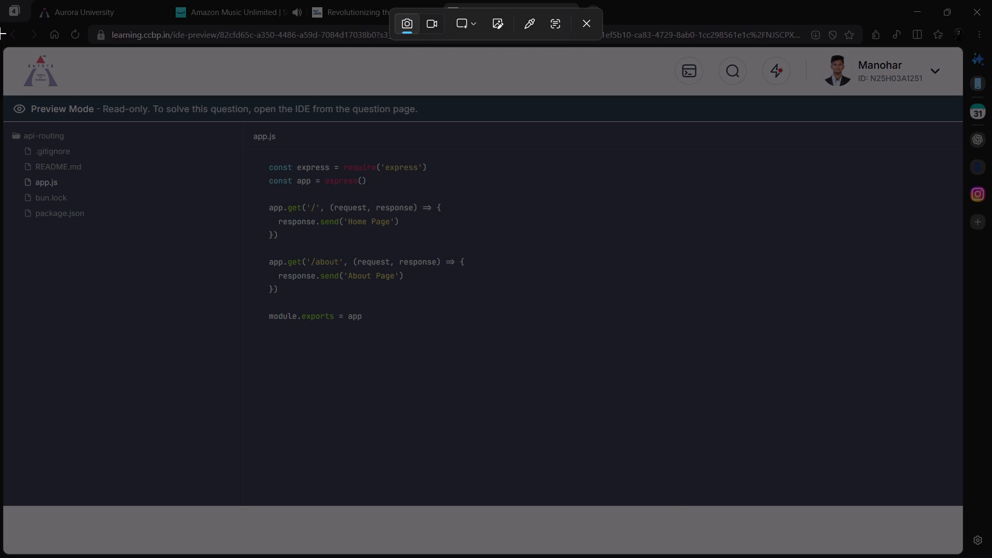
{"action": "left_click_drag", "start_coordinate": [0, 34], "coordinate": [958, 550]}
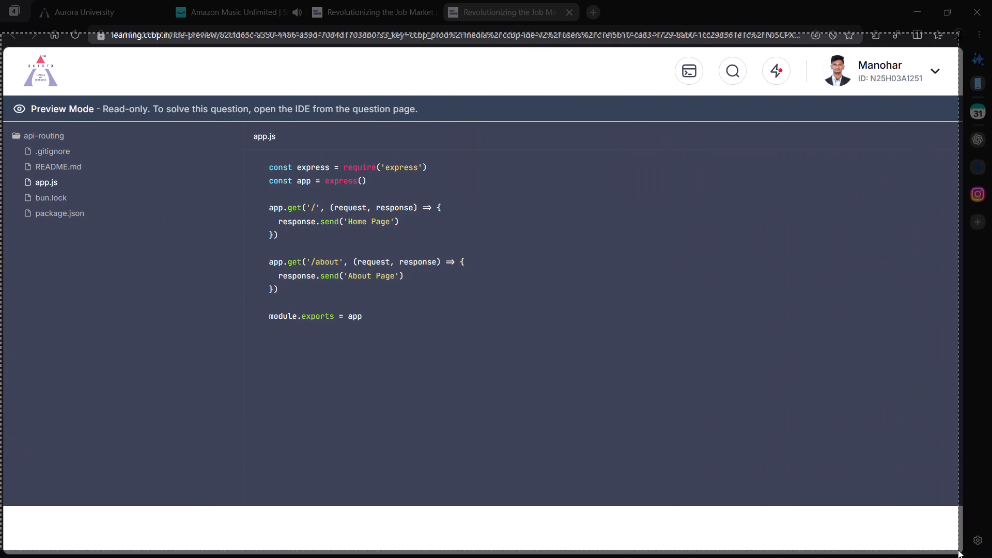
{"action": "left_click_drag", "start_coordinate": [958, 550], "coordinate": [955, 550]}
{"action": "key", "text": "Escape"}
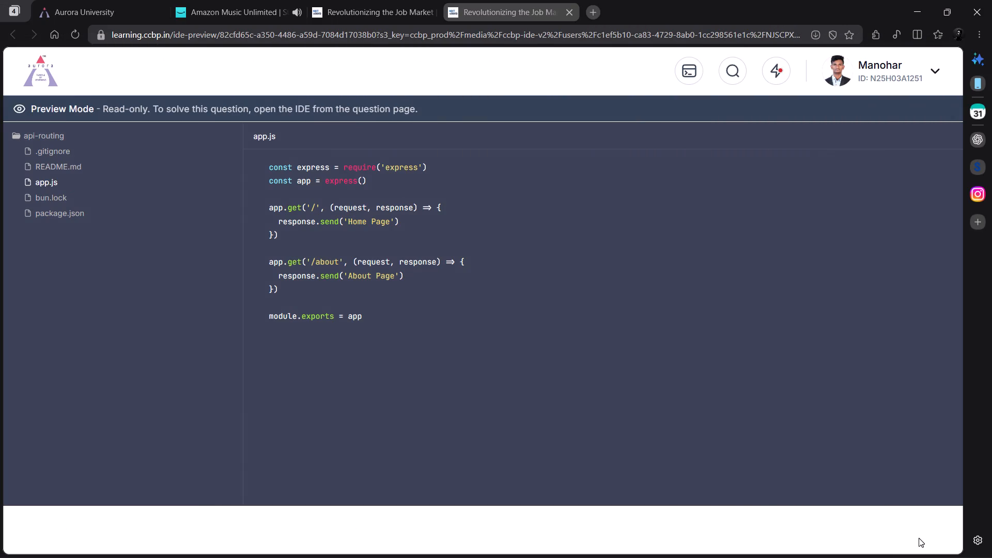
Capture a screenshot of the "API Routing" app.js preview page from the header down.
{"action": "key", "text": "Print"}
{"action": "left_click_drag", "start_coordinate": [0, 43], "coordinate": [935, 557]}
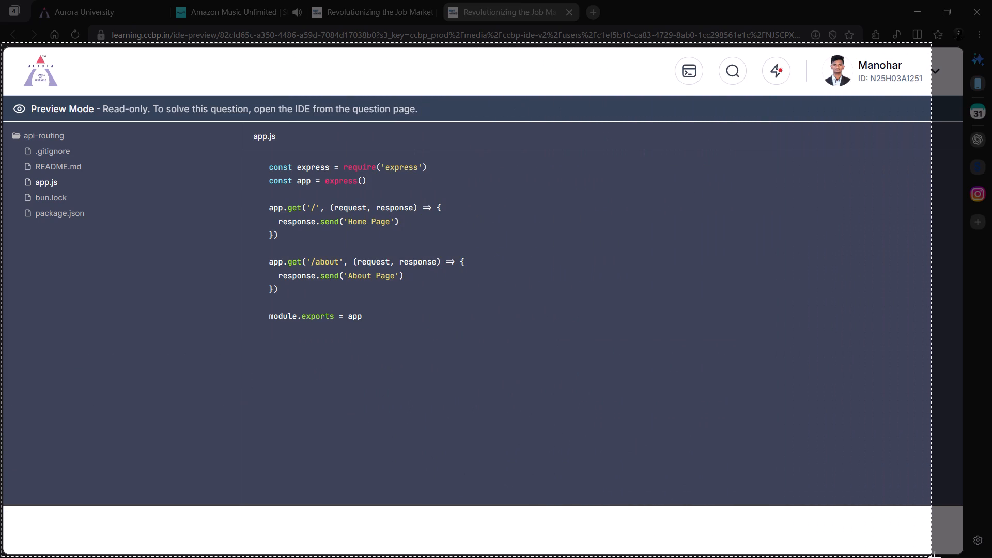
{"action": "left_click_drag", "start_coordinate": [935, 557], "coordinate": [966, 557]}
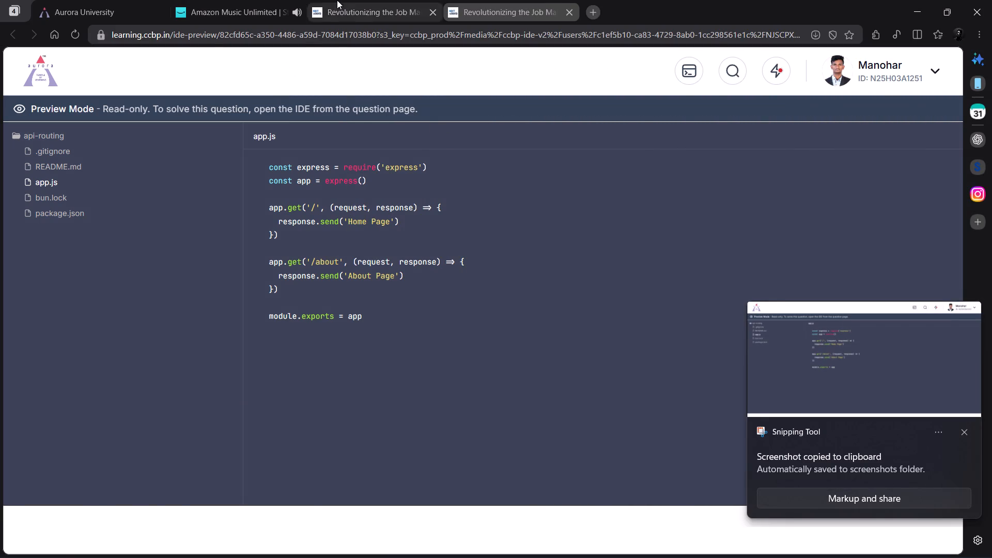
{"action": "left_click", "coordinate": [337, 0]}
Return to Document1 in WPS Office and paste the "API Routing" code screenshot on a new line after the question screenshot.
{"action": "key", "text": "alt+Tab"}
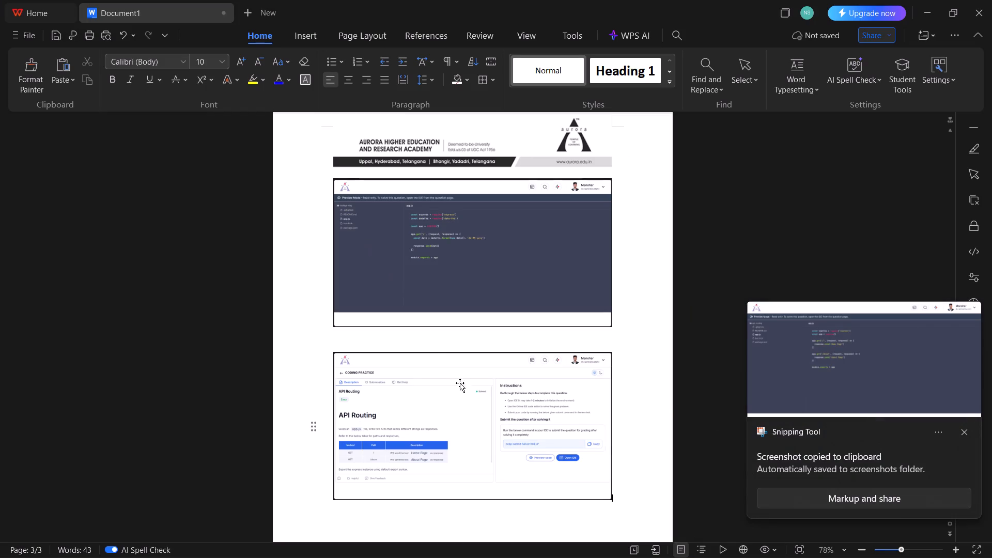
{"action": "key", "text": "Return"}
{"action": "key", "text": "ctrl+v"}
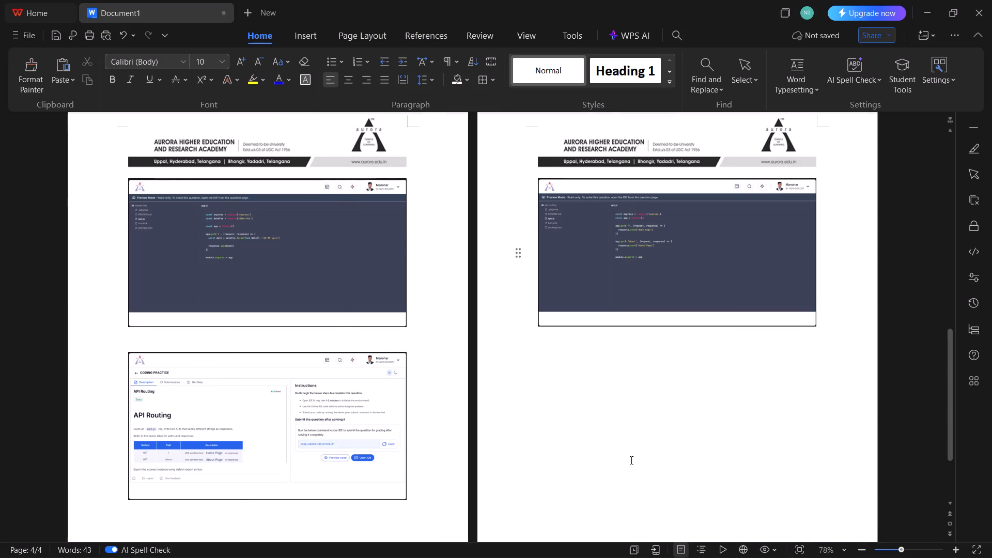
Enlarge the "Today's Date" question screenshot on page 2 to about 3.43 in high by 6.43 in wide.
{"action": "scroll", "coordinate": [492, 384], "scroll_direction": "up", "scroll_amount": 14}
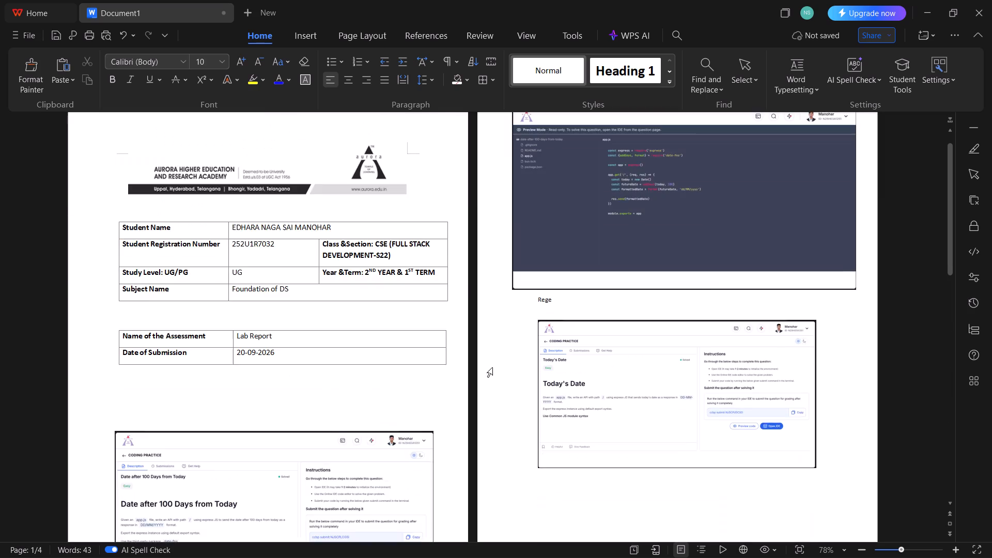
{"action": "scroll", "coordinate": [512, 363], "scroll_direction": "down", "scroll_amount": 4}
{"action": "left_click", "coordinate": [627, 237]}
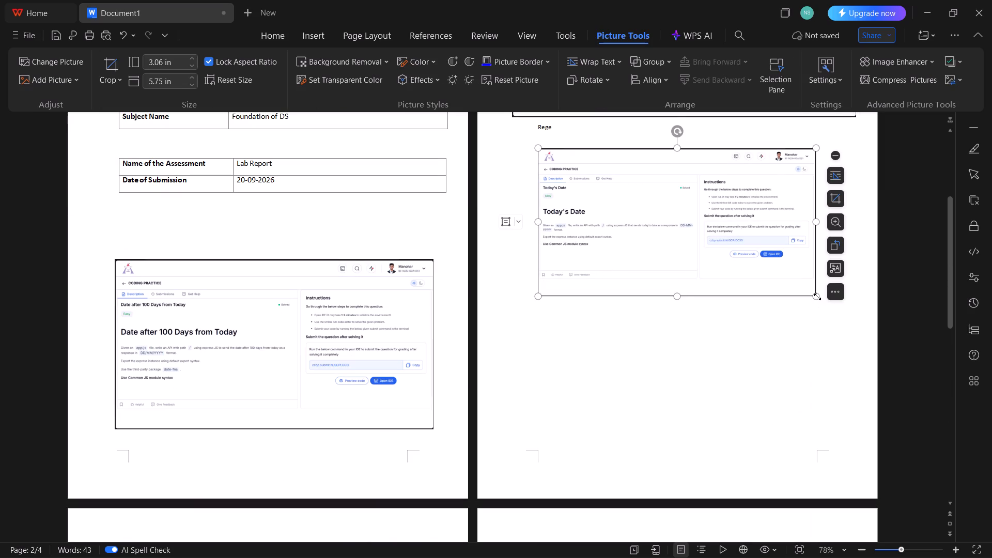
{"action": "left_click_drag", "start_coordinate": [817, 297], "coordinate": [824, 314]}
Add seventeen line breaks above the "Today's Date" question screenshot so that it moves onto page 3 with its code screenshot.
{"action": "scroll", "coordinate": [574, 393], "scroll_direction": "down", "scroll_amount": 5}
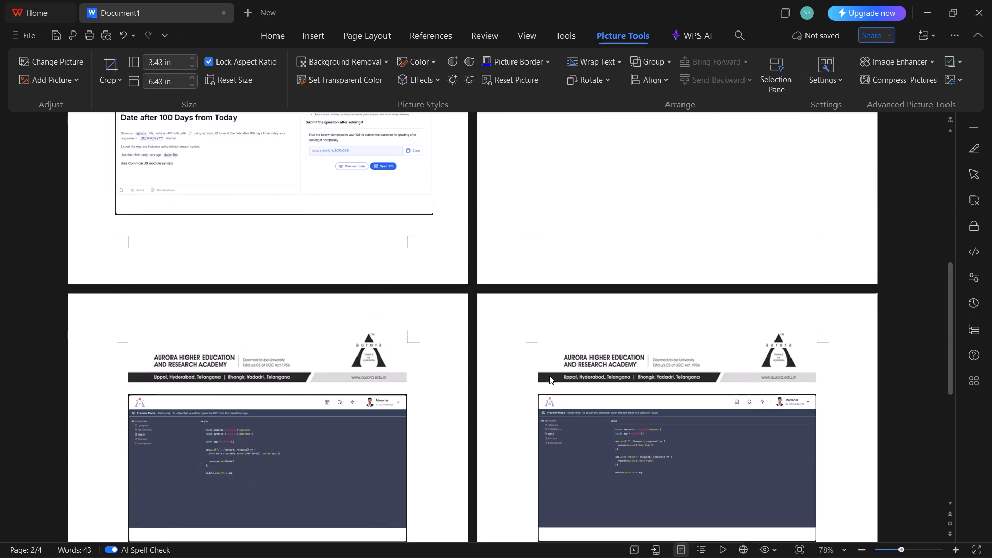
{"action": "scroll", "coordinate": [549, 375], "scroll_direction": "down", "scroll_amount": 7}
{"action": "left_click", "coordinate": [542, 354]}
{"action": "scroll", "coordinate": [541, 354], "scroll_direction": "down", "scroll_amount": 1}
{"action": "scroll", "coordinate": [540, 354], "scroll_direction": "up", "scroll_amount": 4}
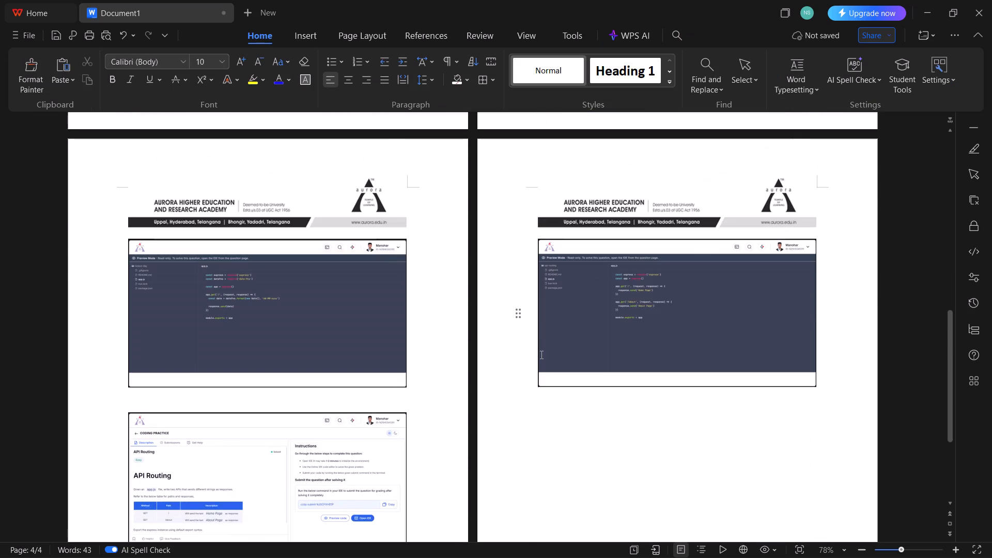
{"action": "scroll", "coordinate": [540, 354], "scroll_direction": "up", "scroll_amount": 15}
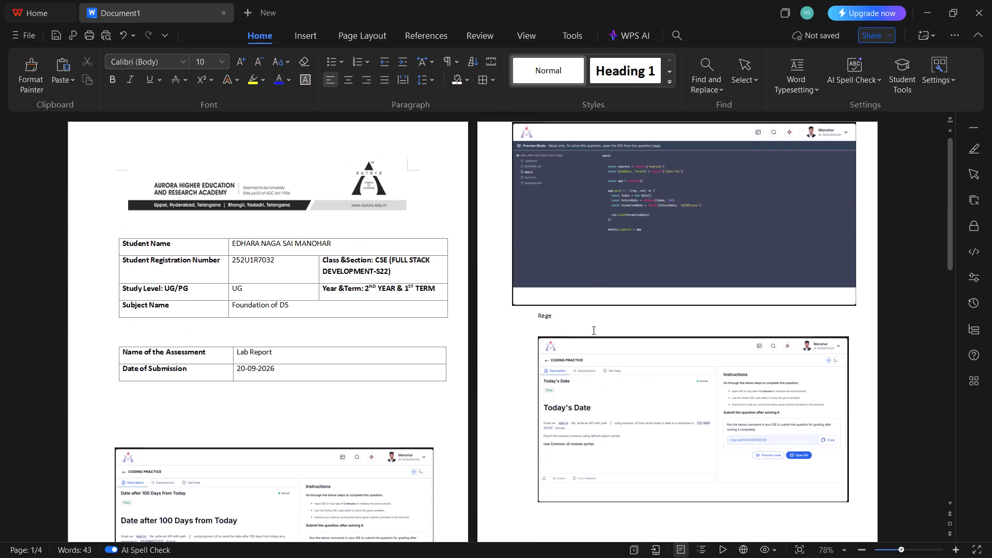
{"action": "left_click", "coordinate": [593, 328]}
{"action": "key", "text": "Return"}
{"action": "key", "text": "Return"}
{"action": "scroll", "coordinate": [587, 339], "scroll_direction": "down", "scroll_amount": 10}
{"action": "key", "text": "Return"}
{"action": "key", "text": "Return"}
{"action": "key", "text": "Return"}
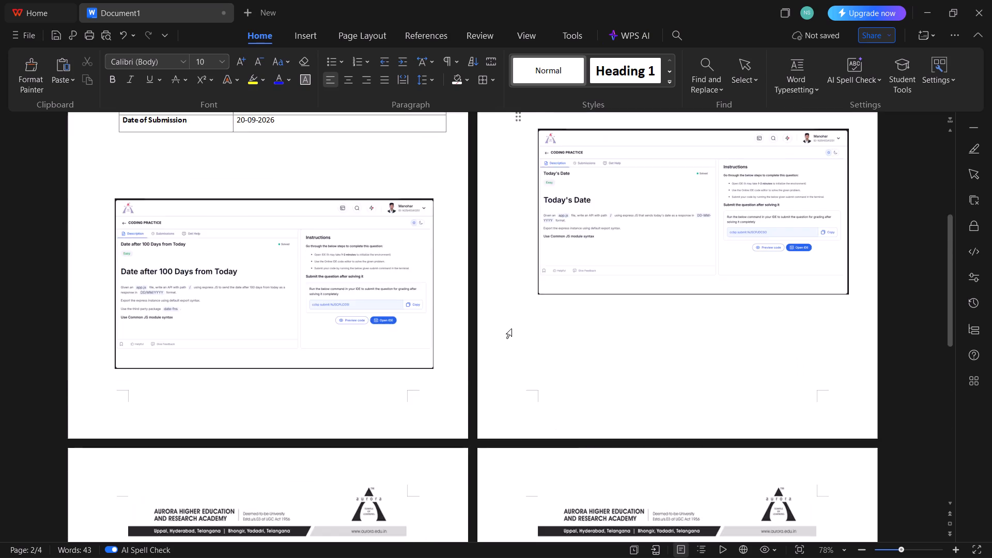
{"action": "key", "text": "Return"}
{"action": "scroll", "coordinate": [499, 329], "scroll_direction": "down", "scroll_amount": 4}
{"action": "key", "text": "Return"}
{"action": "key", "text": "Return"}
{"action": "key", "text": "Return"}
{"action": "key", "text": "Return"}
{"action": "key", "text": "Return"}
{"action": "key", "text": "Return"}
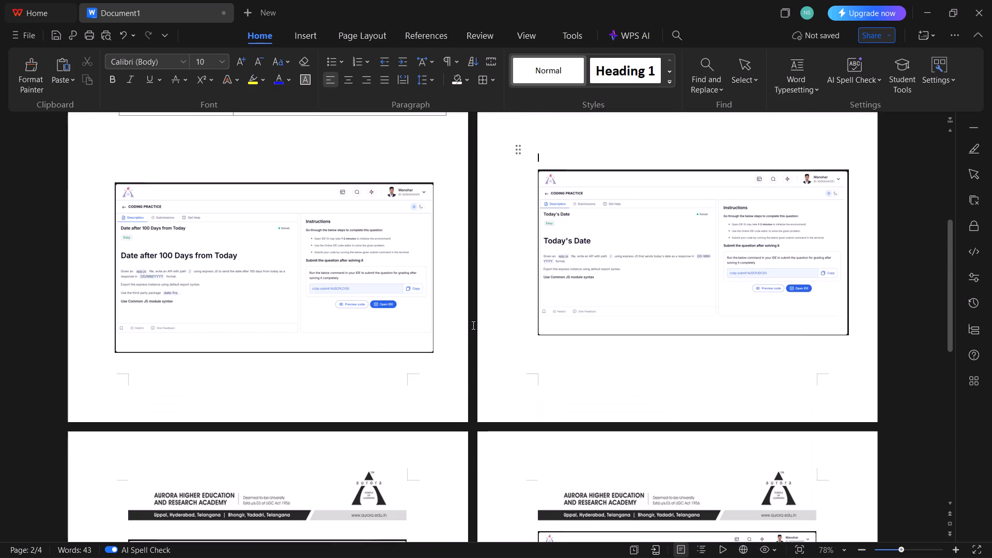
{"action": "key", "text": "Return"}
{"action": "key", "text": "Return"}
{"action": "key", "text": "Return"}
{"action": "key", "text": "Return"}
{"action": "key", "text": "Return"}
Add five line breaks between the "API Routing" question screenshot and its code screenshot on page 4.
{"action": "scroll", "coordinate": [469, 321], "scroll_direction": "down", "scroll_amount": 3}
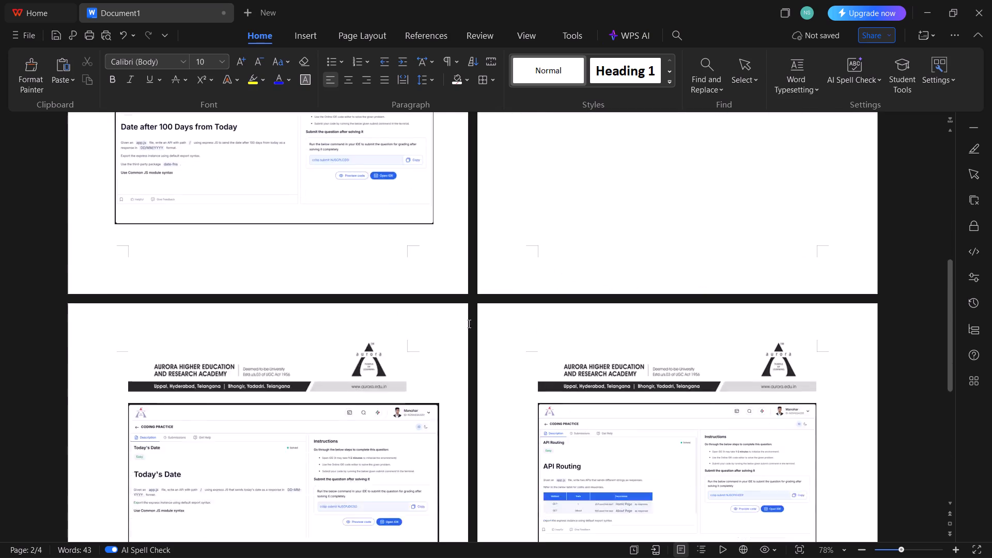
{"action": "scroll", "coordinate": [468, 323], "scroll_direction": "down", "scroll_amount": 6}
{"action": "scroll", "coordinate": [442, 337], "scroll_direction": "up", "scroll_amount": 5}
{"action": "scroll", "coordinate": [494, 347], "scroll_direction": "down", "scroll_amount": 2}
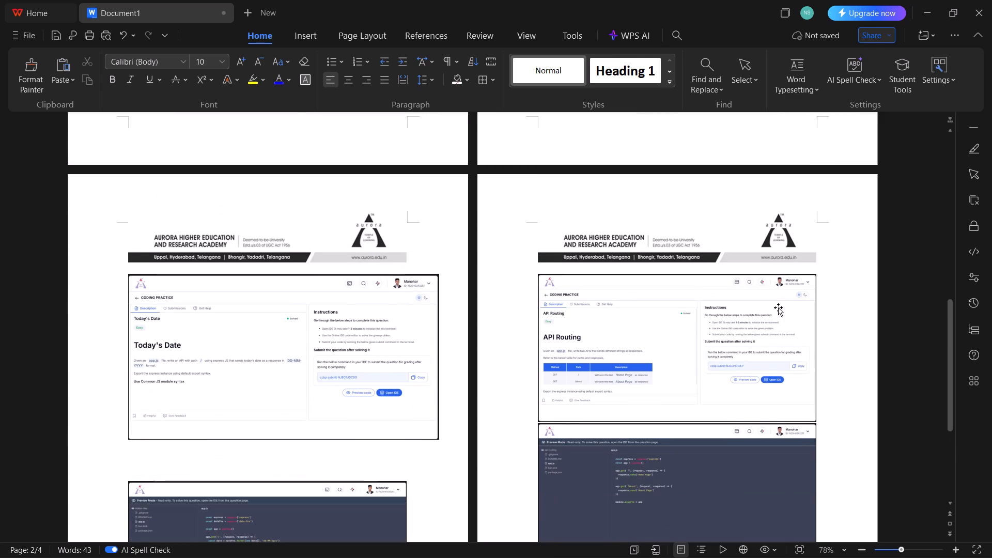
{"action": "left_click", "coordinate": [826, 352]}
{"action": "key", "text": "Return"}
{"action": "key", "text": "Return"}
{"action": "key", "text": "Return"}
{"action": "key", "text": "Return"}
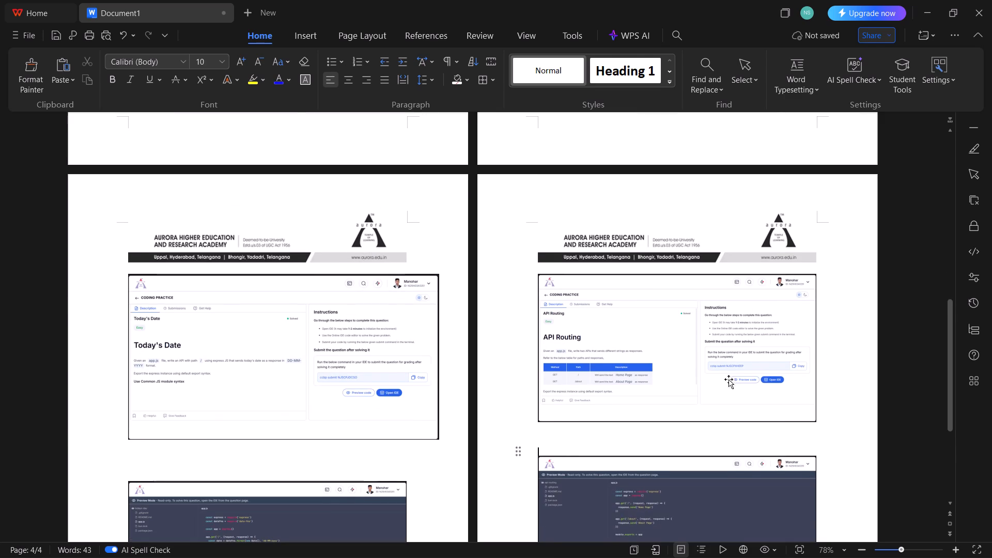
{"action": "scroll", "coordinate": [657, 398], "scroll_direction": "down", "scroll_amount": 4}
{"action": "key", "text": "Return"}
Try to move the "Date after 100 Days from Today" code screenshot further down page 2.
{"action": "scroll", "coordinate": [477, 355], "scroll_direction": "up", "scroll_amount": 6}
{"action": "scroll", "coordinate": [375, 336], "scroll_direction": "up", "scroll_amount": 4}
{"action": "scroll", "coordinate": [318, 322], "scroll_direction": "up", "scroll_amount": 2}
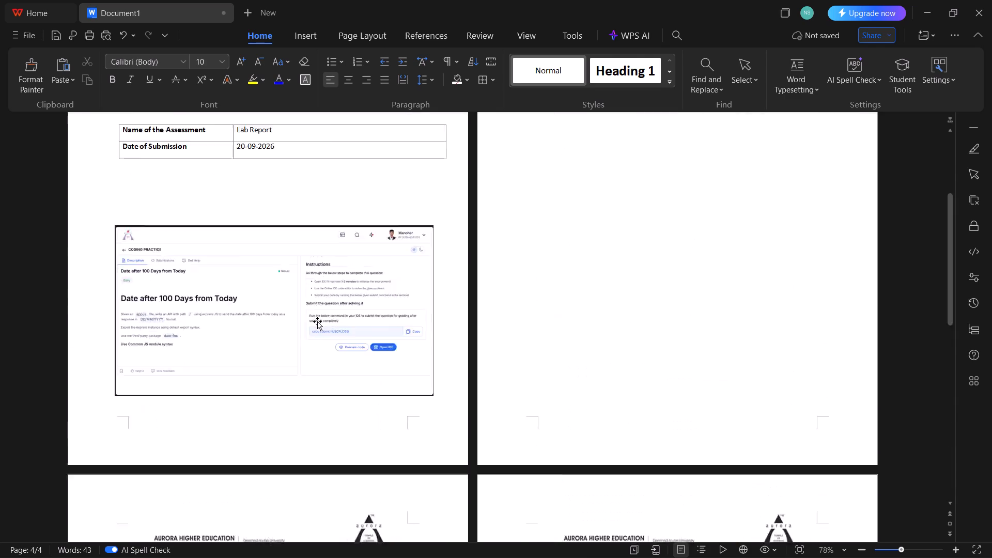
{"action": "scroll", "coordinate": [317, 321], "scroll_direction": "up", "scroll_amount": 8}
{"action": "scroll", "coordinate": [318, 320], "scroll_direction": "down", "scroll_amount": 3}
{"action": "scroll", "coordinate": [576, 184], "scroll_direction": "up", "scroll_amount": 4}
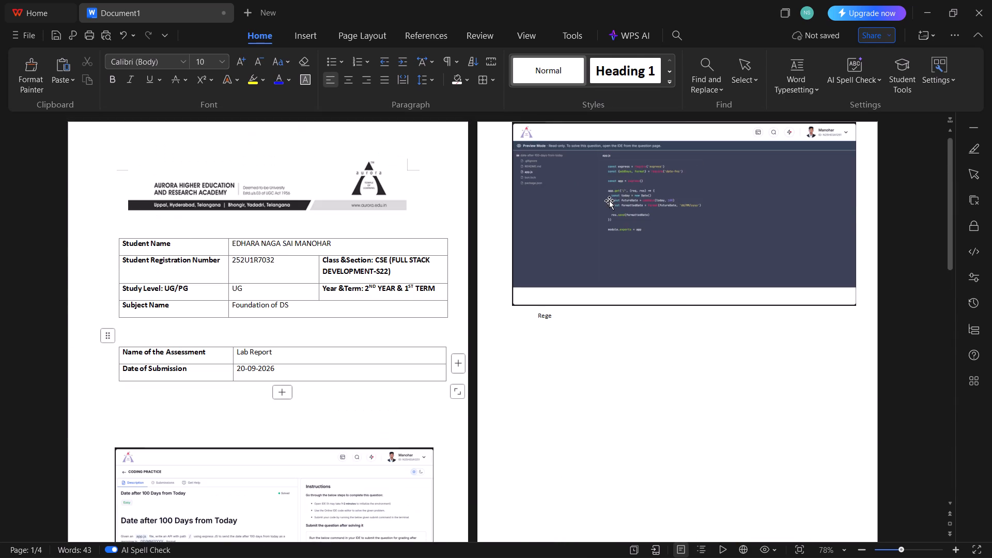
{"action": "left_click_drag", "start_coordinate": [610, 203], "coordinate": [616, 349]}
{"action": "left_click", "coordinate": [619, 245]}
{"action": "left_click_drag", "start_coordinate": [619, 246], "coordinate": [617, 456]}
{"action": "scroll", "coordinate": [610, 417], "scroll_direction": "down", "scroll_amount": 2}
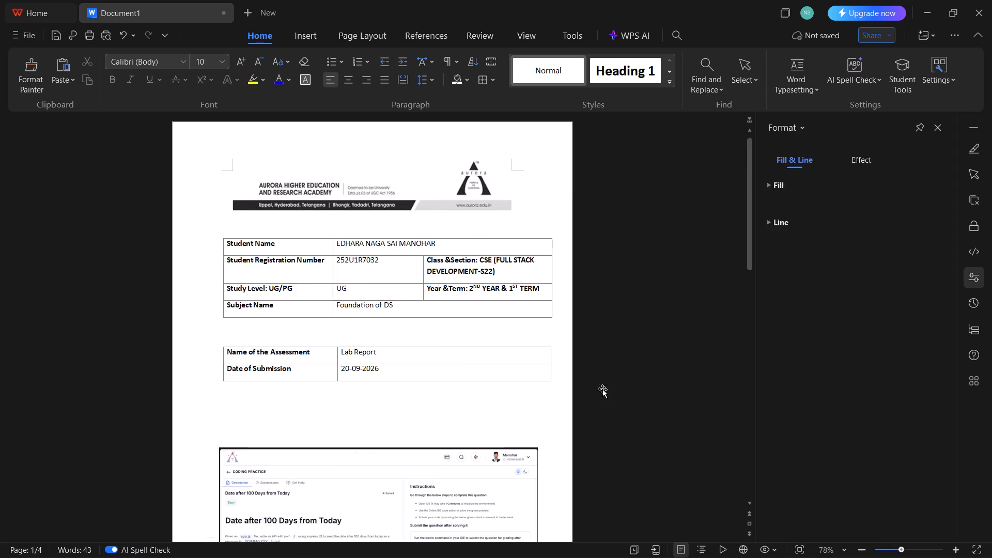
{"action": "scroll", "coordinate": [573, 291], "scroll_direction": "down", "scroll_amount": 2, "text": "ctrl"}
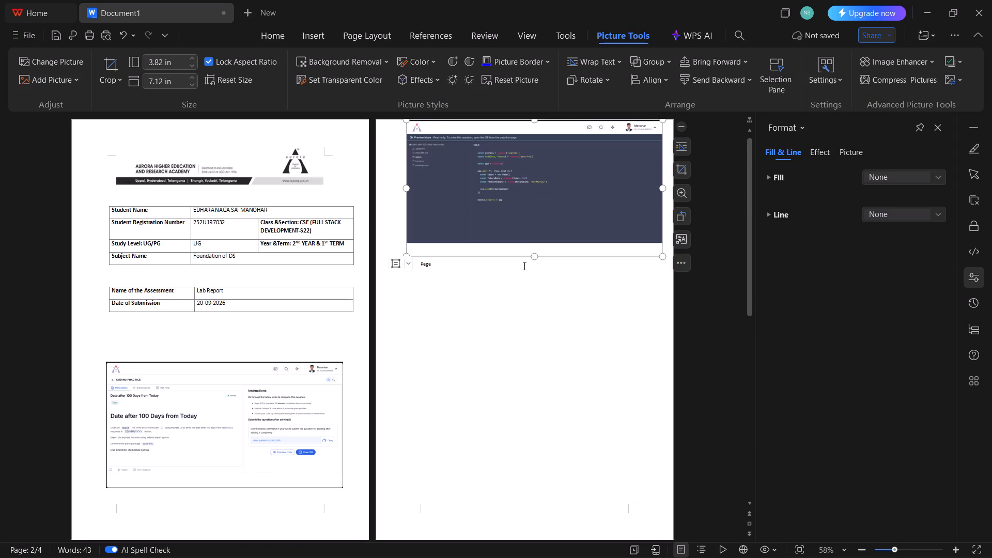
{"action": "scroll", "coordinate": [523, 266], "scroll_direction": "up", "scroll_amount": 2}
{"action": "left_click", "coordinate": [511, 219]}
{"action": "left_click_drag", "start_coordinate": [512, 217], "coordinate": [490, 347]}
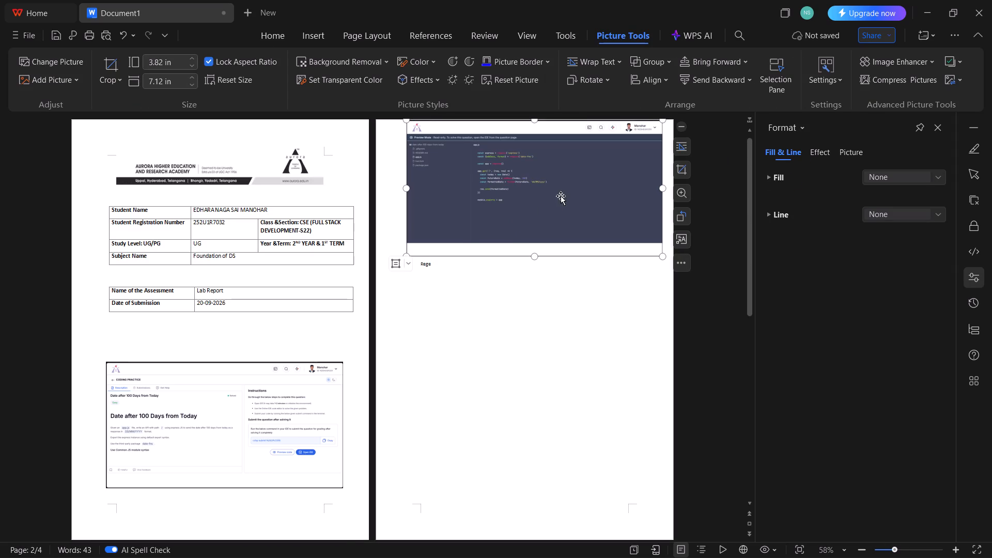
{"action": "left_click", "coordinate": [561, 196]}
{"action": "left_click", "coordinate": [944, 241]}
Choose a text-wrapping layout for the "Date after 100 Days from Today" code screenshot and move it to the lower half of page 2.
{"action": "left_click", "coordinate": [680, 145]}
{"action": "left_click", "coordinate": [748, 229]}
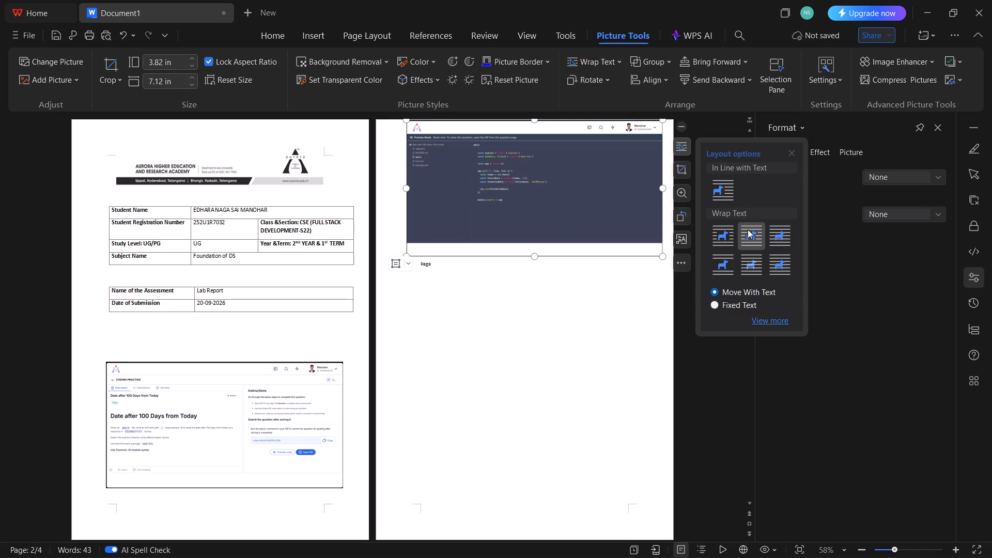
{"action": "left_click_drag", "start_coordinate": [540, 194], "coordinate": [528, 448]}
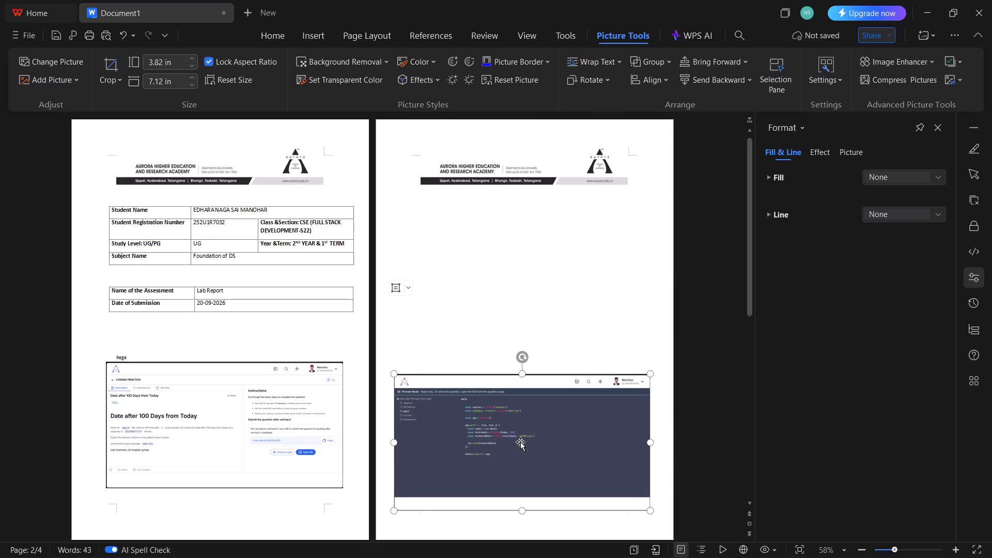
Move the "Date after 100 Days from Today" question screenshot from page 1 to page 2, above its code screenshot.
{"action": "left_click_drag", "start_coordinate": [276, 426], "coordinate": [550, 280]}
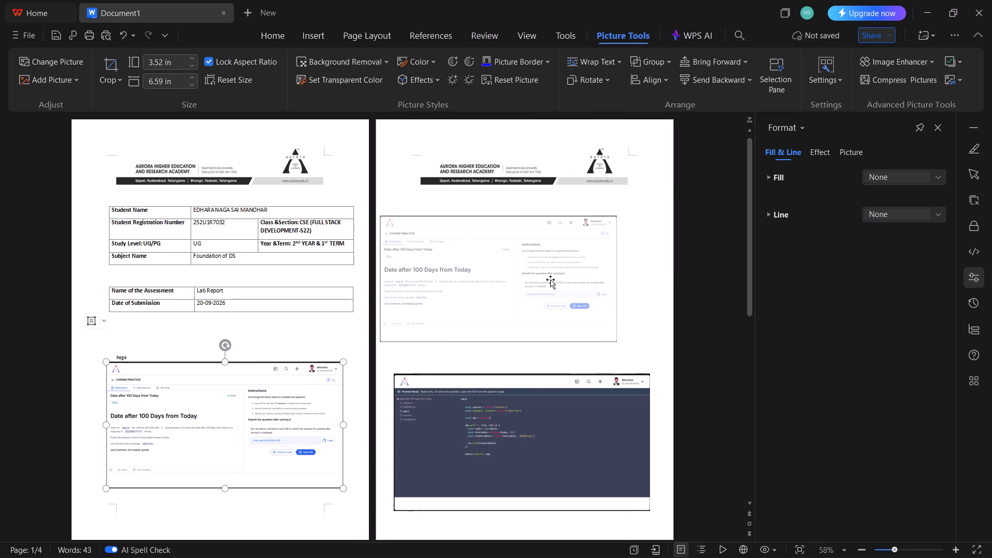
{"action": "left_click_drag", "start_coordinate": [550, 280], "coordinate": [570, 279]}
{"action": "scroll", "coordinate": [535, 314], "scroll_direction": "up", "scroll_amount": 3}
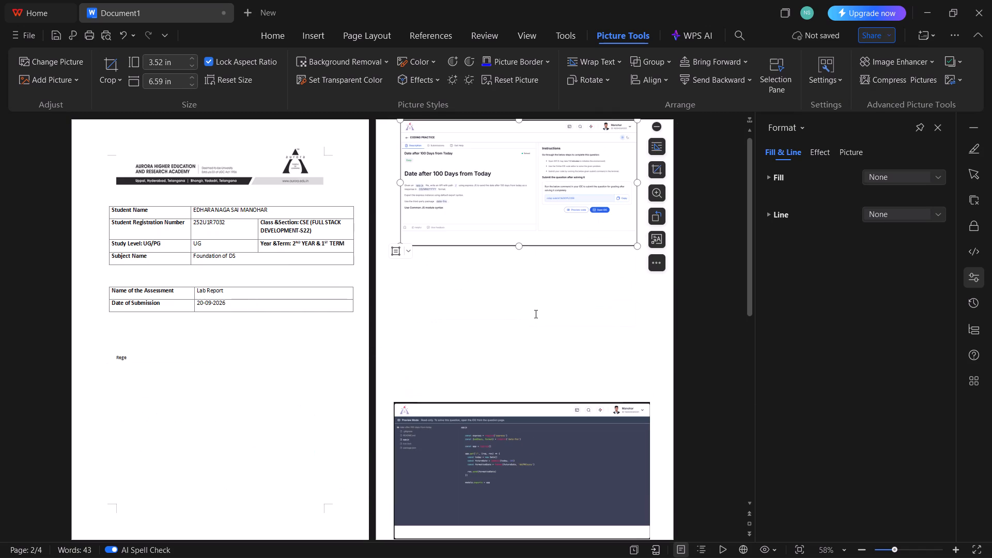
Delete one blank line between the question and code screenshots on page 2.
{"action": "left_click", "coordinate": [488, 348]}
{"action": "left_click", "coordinate": [430, 390]}
{"action": "left_click", "coordinate": [415, 366]}
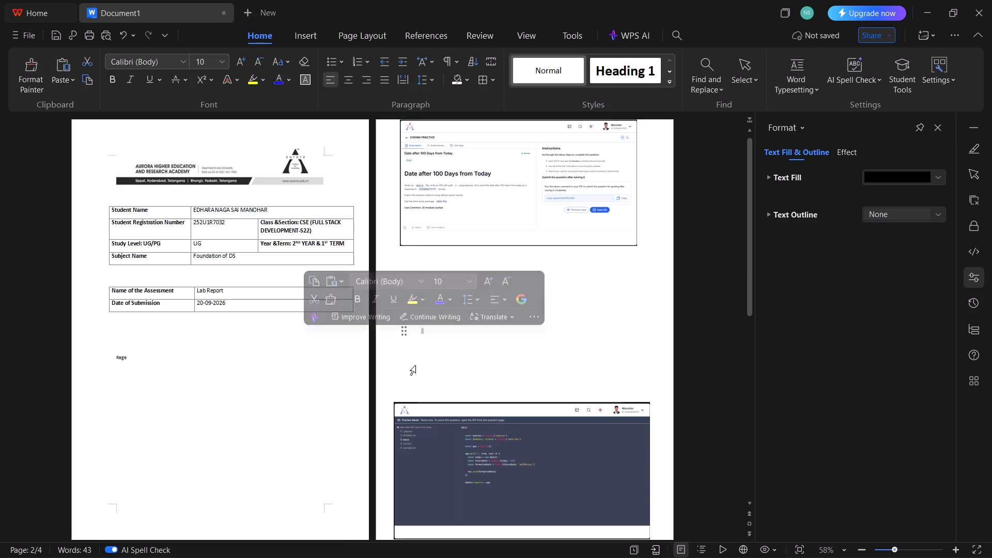
{"action": "key", "text": "BackSpace"}
{"action": "scroll", "coordinate": [393, 288], "scroll_direction": "up", "scroll_amount": 9}
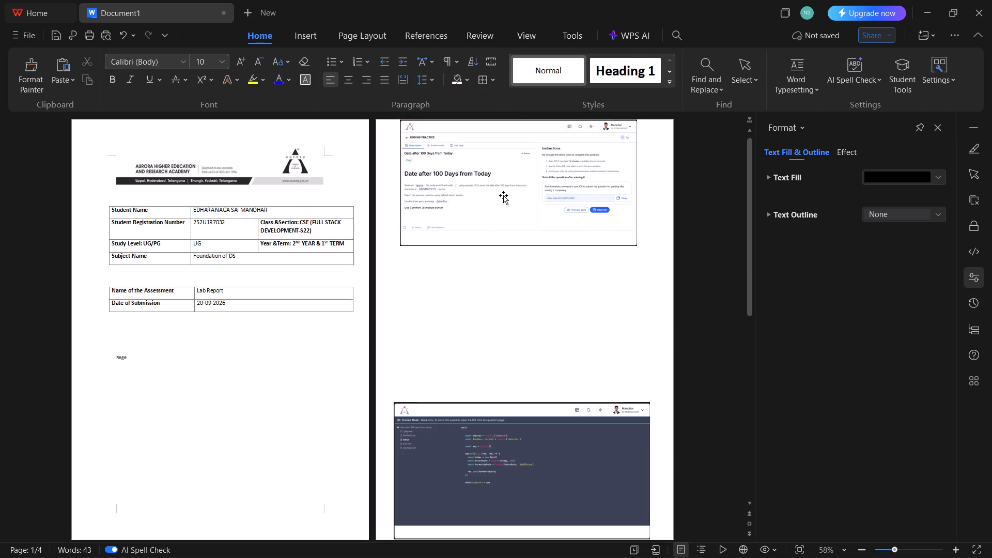
Set the "Date after 100 Days from Today" code screenshot's layout to In Line with Text.
{"action": "left_click", "coordinate": [503, 195]}
{"action": "scroll", "coordinate": [471, 269], "scroll_direction": "down", "scroll_amount": 2}
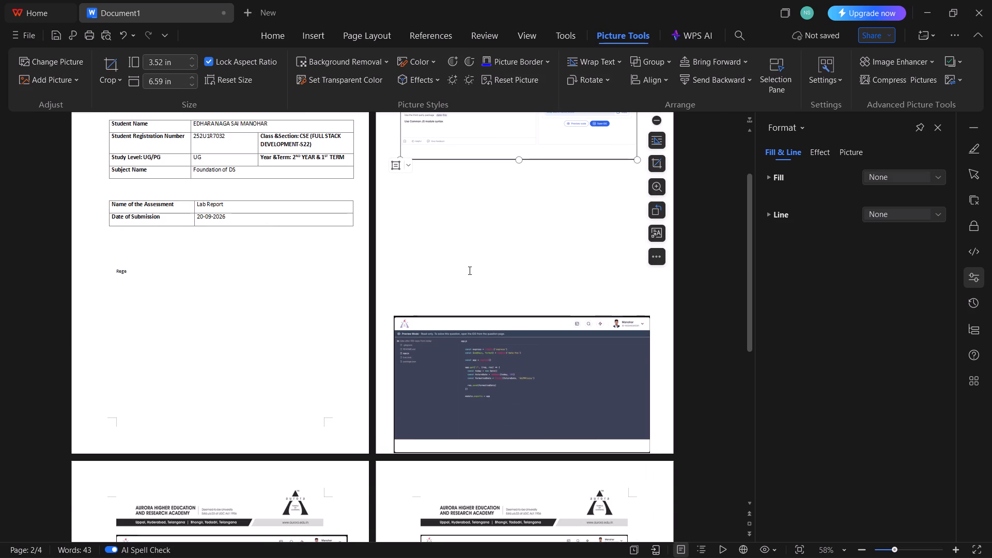
{"action": "scroll", "coordinate": [512, 261], "scroll_direction": "up", "scroll_amount": 3}
{"action": "scroll", "coordinate": [512, 260], "scroll_direction": "down", "scroll_amount": 7}
{"action": "scroll", "coordinate": [492, 200], "scroll_direction": "up", "scroll_amount": 2}
{"action": "left_click", "coordinate": [507, 256]}
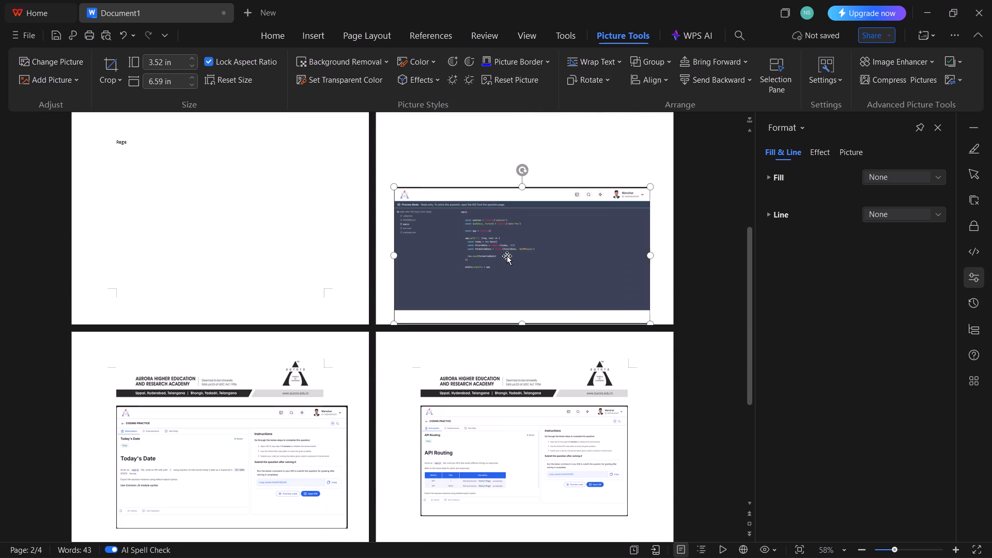
{"action": "left_click", "coordinate": [670, 207]}
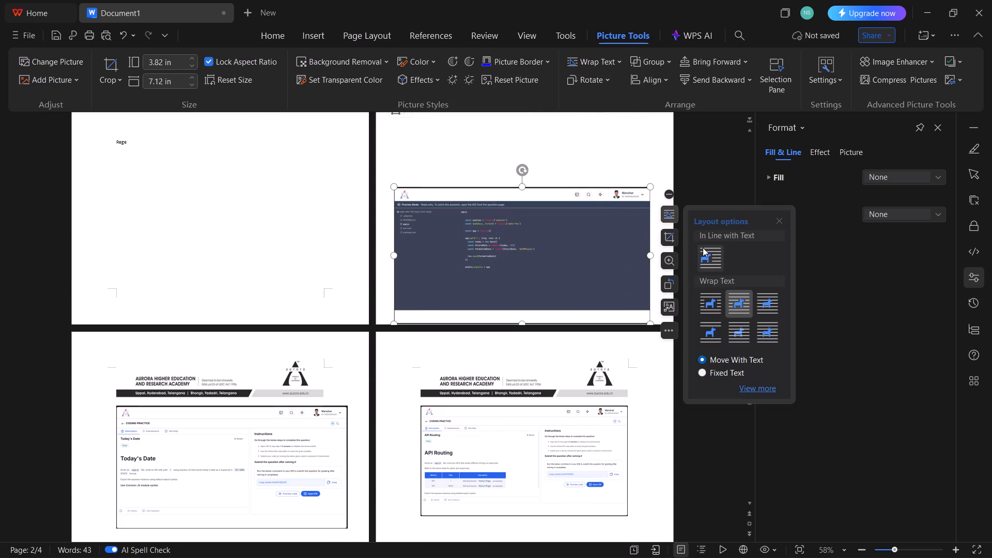
{"action": "left_click", "coordinate": [707, 254]}
Set the "Date after 100 Days from Today" question screenshot's layout to In Line with Text.
{"action": "scroll", "coordinate": [499, 262], "scroll_direction": "up", "scroll_amount": 6}
{"action": "left_click", "coordinate": [512, 198]}
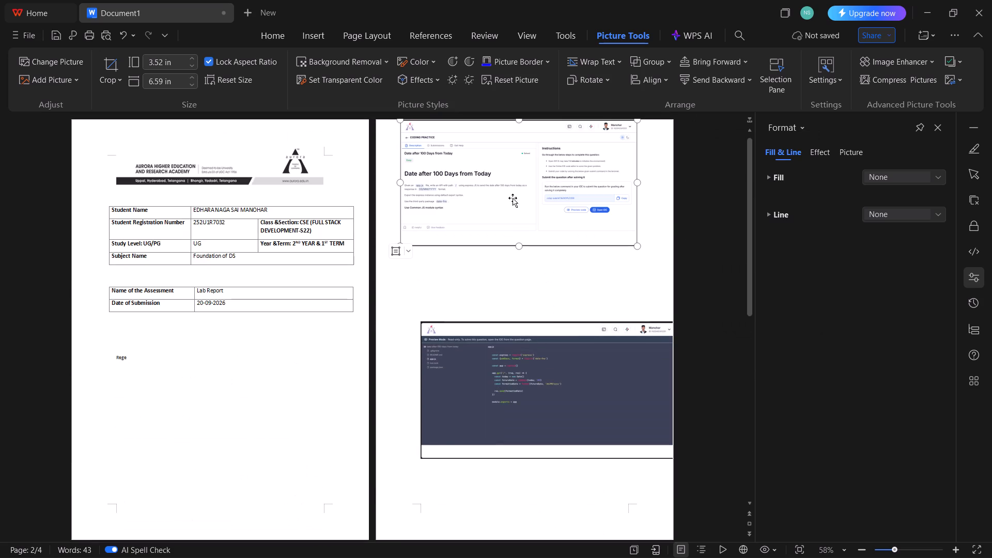
{"action": "scroll", "coordinate": [520, 198], "scroll_direction": "up", "scroll_amount": 3}
{"action": "left_click", "coordinate": [658, 148]}
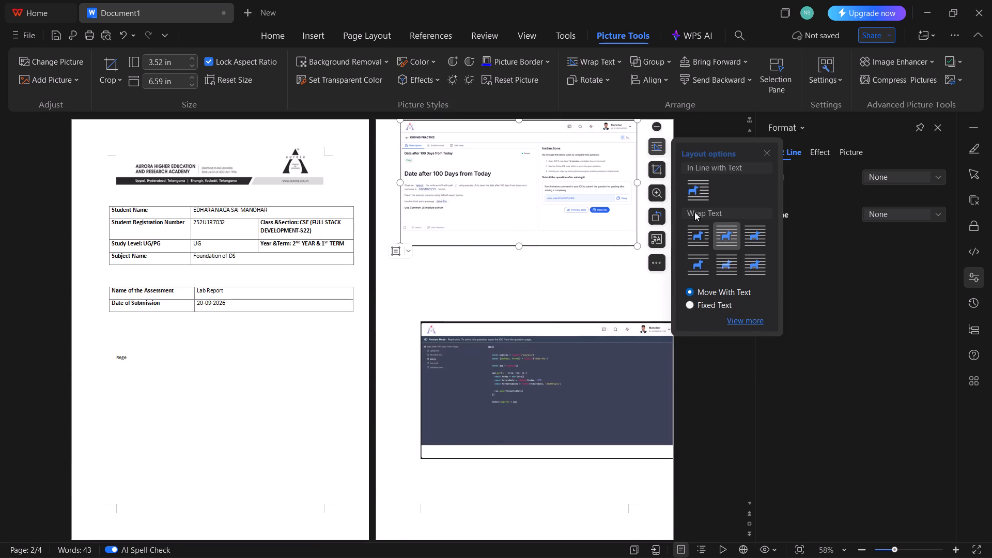
{"action": "left_click", "coordinate": [692, 192]}
Check how the question and code screenshots are laid out across the pages of the report.
{"action": "scroll", "coordinate": [575, 274], "scroll_direction": "up", "scroll_amount": 5}
{"action": "scroll", "coordinate": [574, 274], "scroll_direction": "down", "scroll_amount": 6}
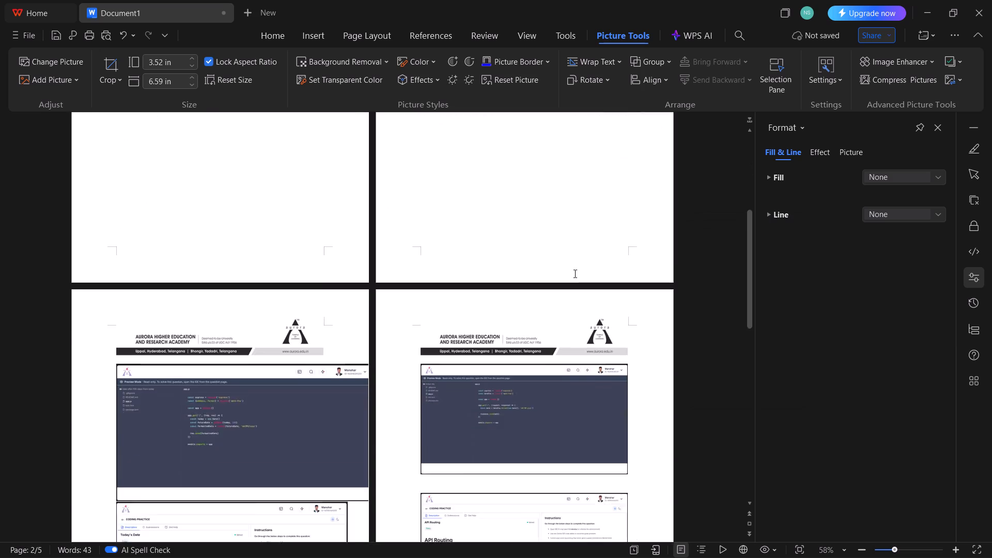
{"action": "scroll", "coordinate": [574, 273], "scroll_direction": "down", "scroll_amount": 5}
{"action": "scroll", "coordinate": [552, 267], "scroll_direction": "up", "scroll_amount": 5}
{"action": "scroll", "coordinate": [249, 369], "scroll_direction": "down", "scroll_amount": 4}
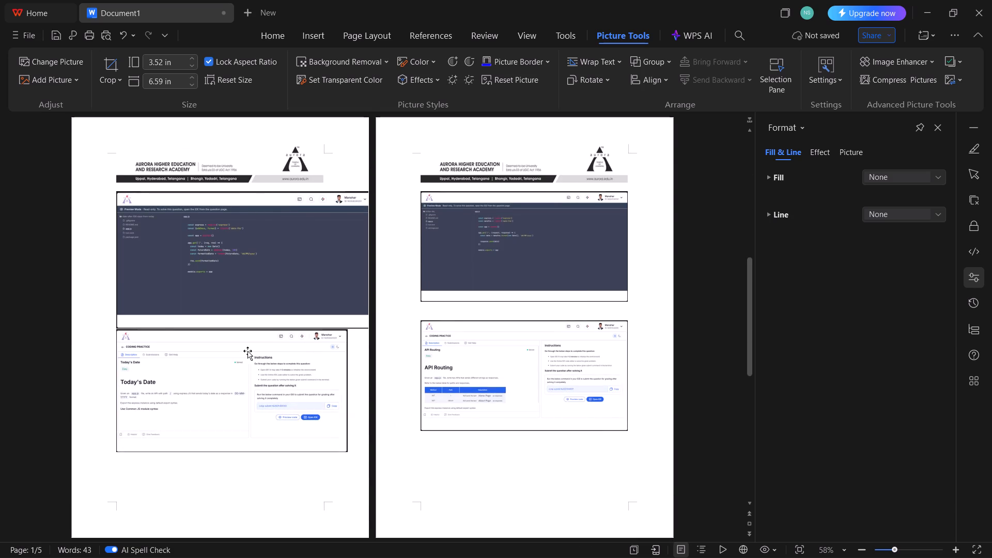
{"action": "scroll", "coordinate": [252, 346], "scroll_direction": "down", "scroll_amount": 5}
{"action": "scroll", "coordinate": [252, 347], "scroll_direction": "up", "scroll_amount": 5}
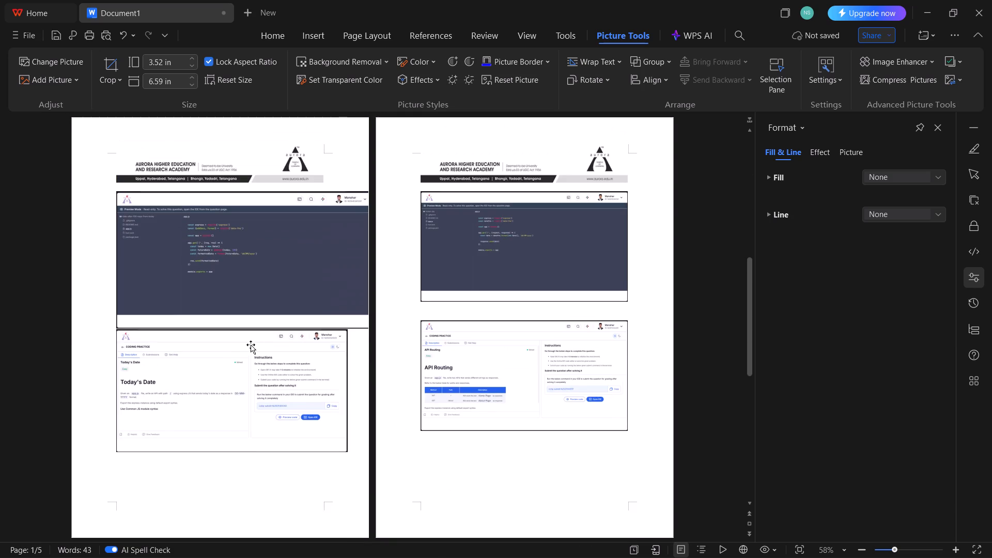
Delete the surplus blank lines below the "Date after 100 Days from Today" question screenshot so its code screenshot fits on page 2.
{"action": "scroll", "coordinate": [248, 341], "scroll_direction": "up", "scroll_amount": 5}
{"action": "scroll", "coordinate": [247, 341], "scroll_direction": "down", "scroll_amount": 4}
{"action": "scroll", "coordinate": [284, 192], "scroll_direction": "up", "scroll_amount": 6}
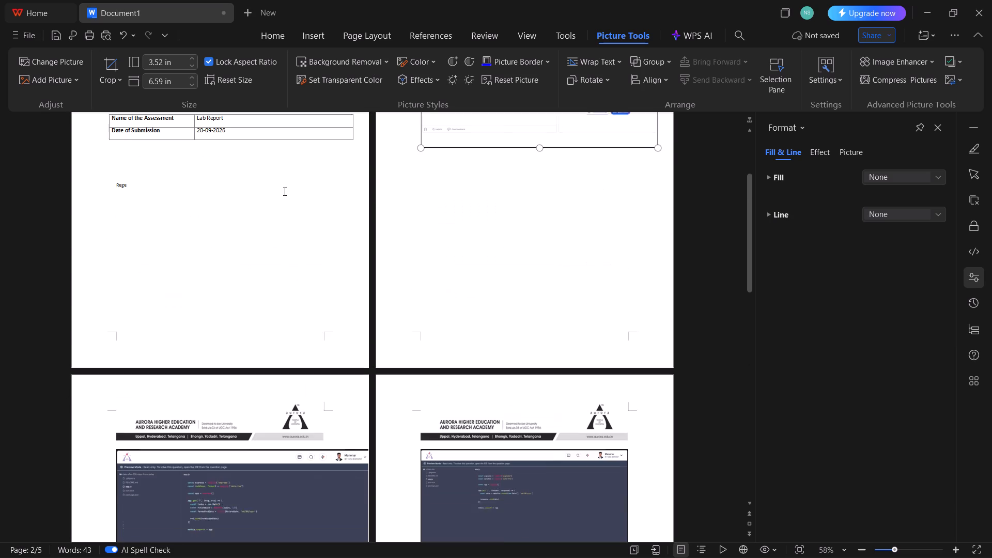
{"action": "left_click", "coordinate": [478, 308]}
{"action": "key", "text": "BackSpace"}
{"action": "key", "text": "BackSpace"}
{"action": "key", "text": "BackSpace"}
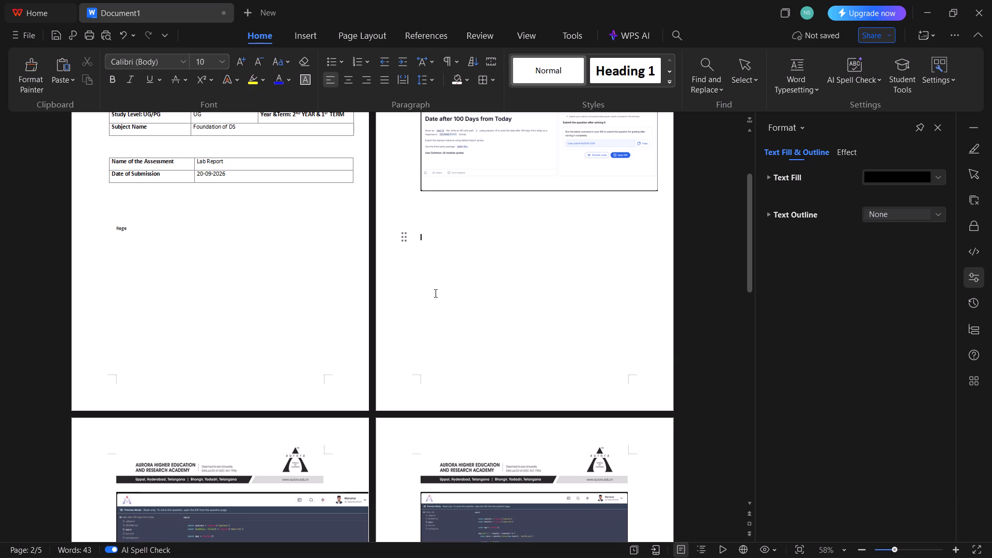
{"action": "key", "text": "BackSpace"}
{"action": "key", "text": "BackSpace"}
{"action": "key", "text": "BackSpace"}
Review the arrangement of the question and code screenshots on pages 2 to 4.
{"action": "scroll", "coordinate": [406, 252], "scroll_direction": "down", "scroll_amount": 5}
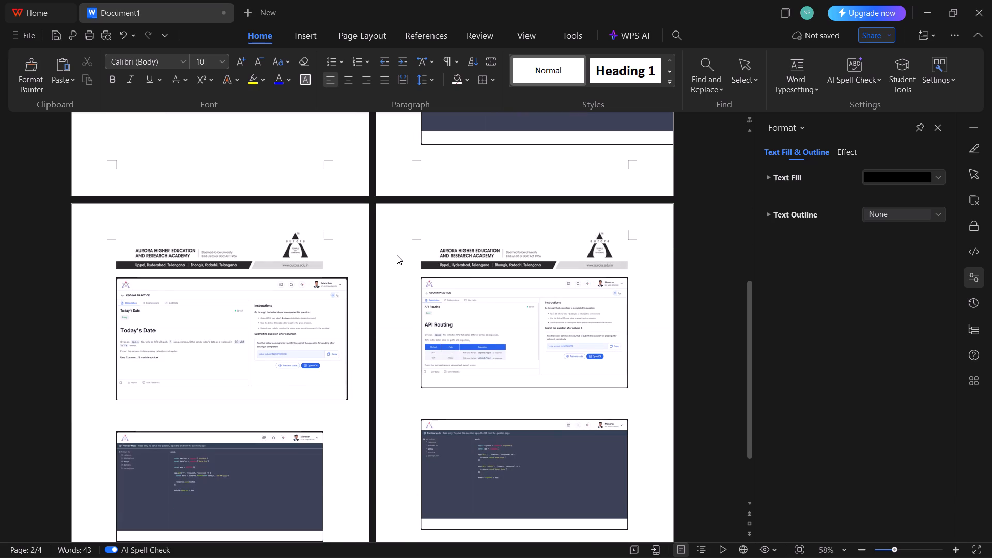
{"action": "scroll", "coordinate": [394, 256], "scroll_direction": "down", "scroll_amount": 8}
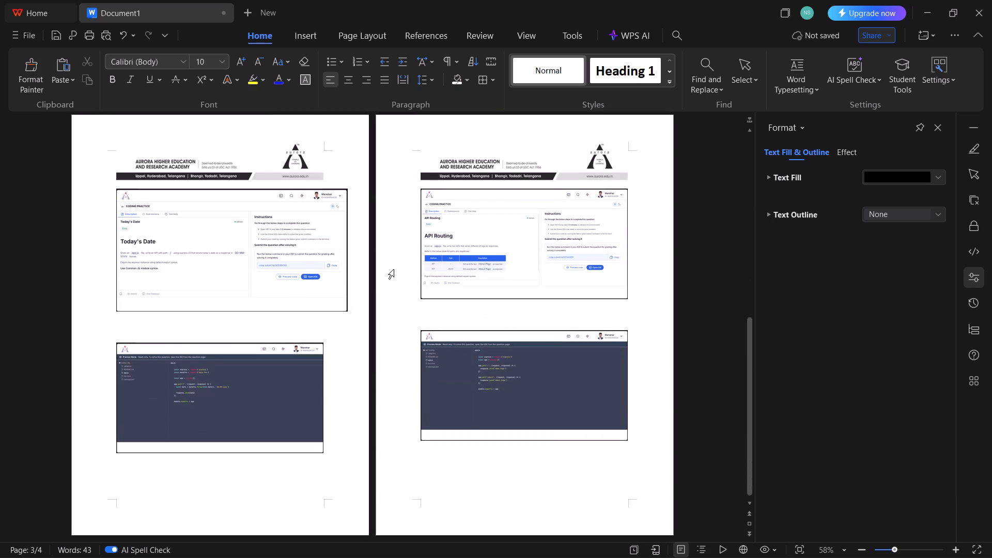
{"action": "scroll", "coordinate": [396, 283], "scroll_direction": "up", "scroll_amount": 4}
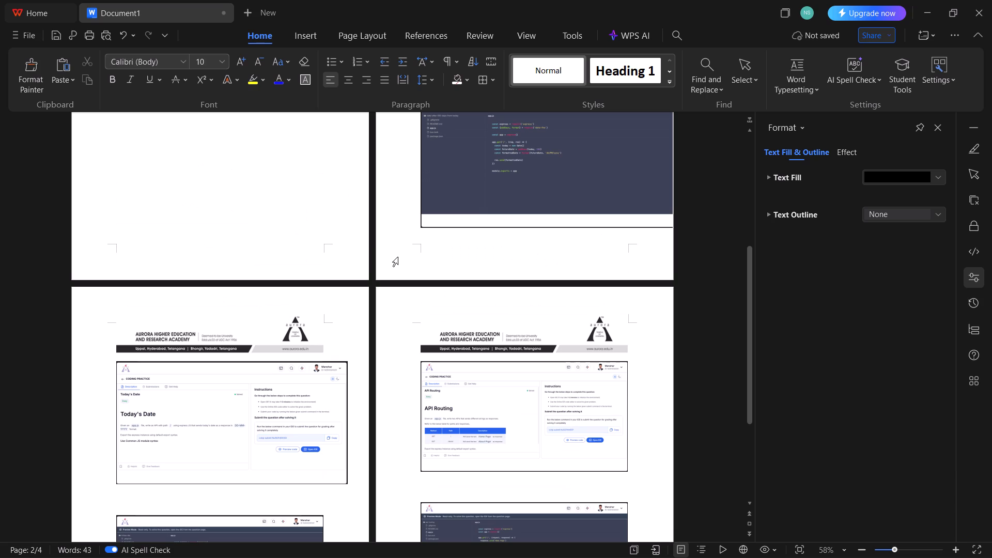
{"action": "scroll", "coordinate": [381, 240], "scroll_direction": "down", "scroll_amount": 4}
{"action": "scroll", "coordinate": [381, 239], "scroll_direction": "up", "scroll_amount": 5}
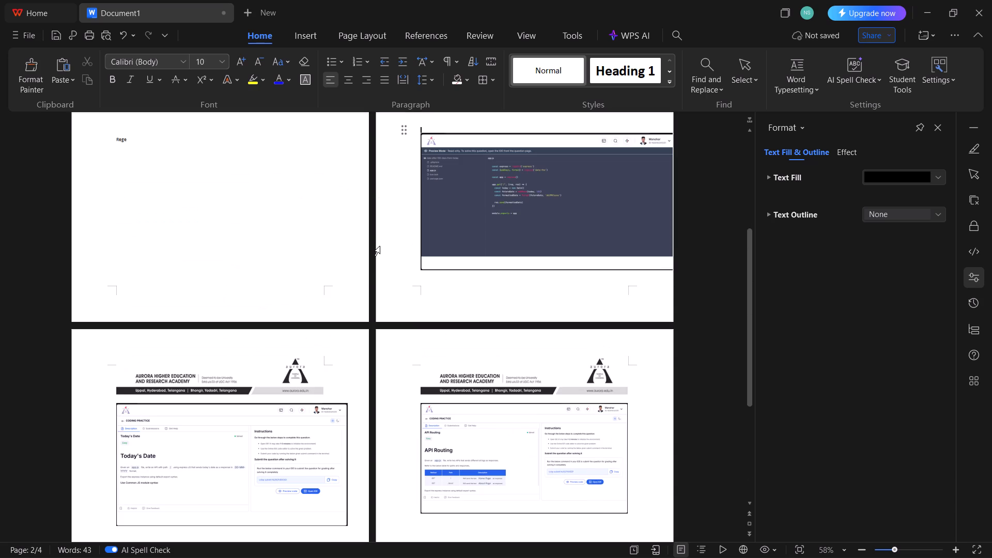
{"action": "scroll", "coordinate": [474, 178], "scroll_direction": "up", "scroll_amount": 7}
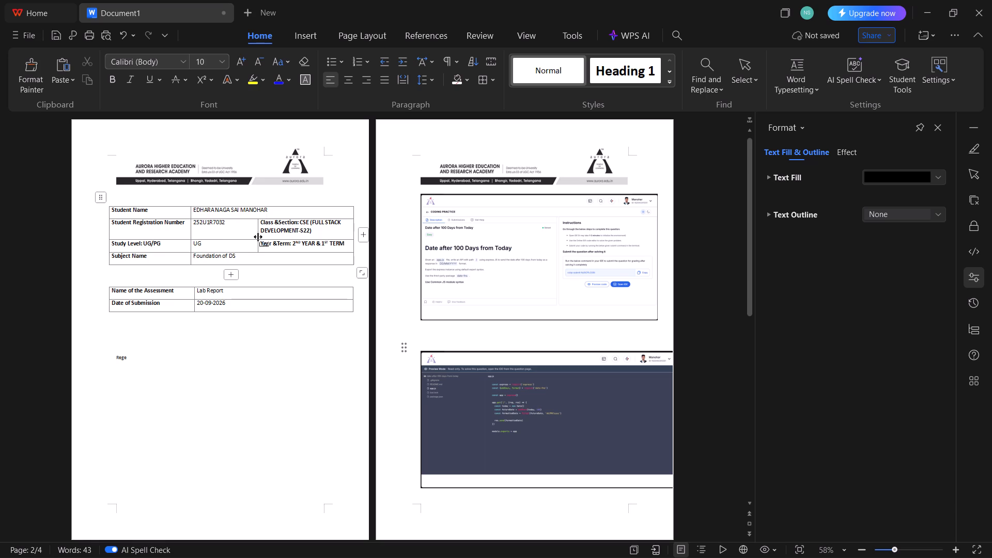
Replace the Subject Name in the student details table with "BACKENED DEVELOPMENT".
{"action": "scroll", "coordinate": [258, 237], "scroll_direction": "up", "scroll_amount": 1}
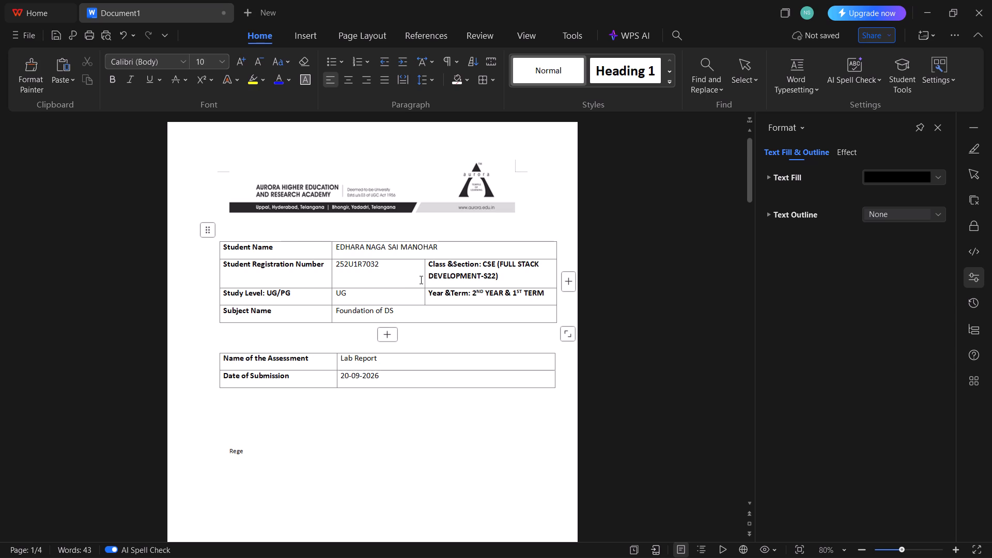
{"action": "left_click", "coordinate": [412, 317]}
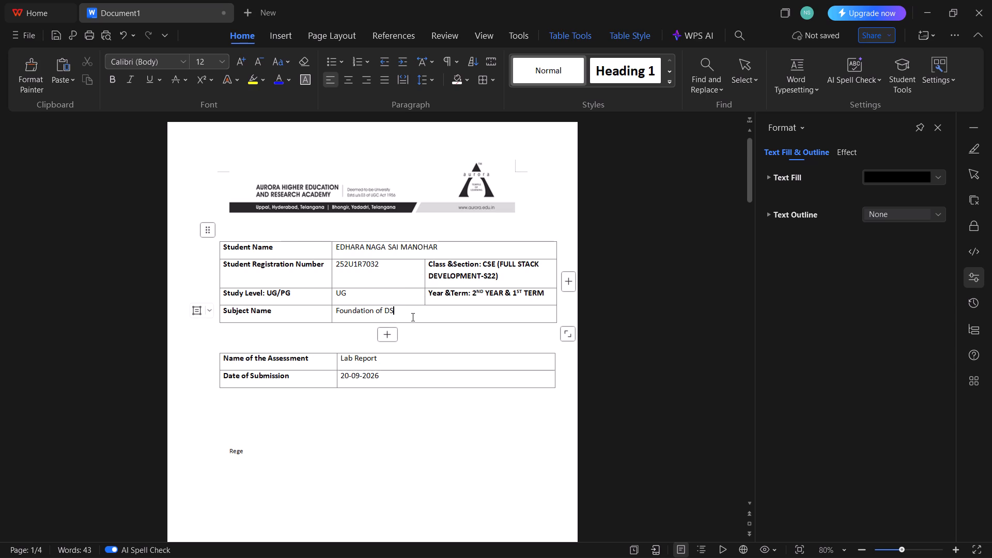
{"action": "key", "text": "ctrl+BackSpace"}
{"action": "key", "text": "ctrl+BackSpace"}
{"action": "key", "text": "ctrl+BackSpace"}
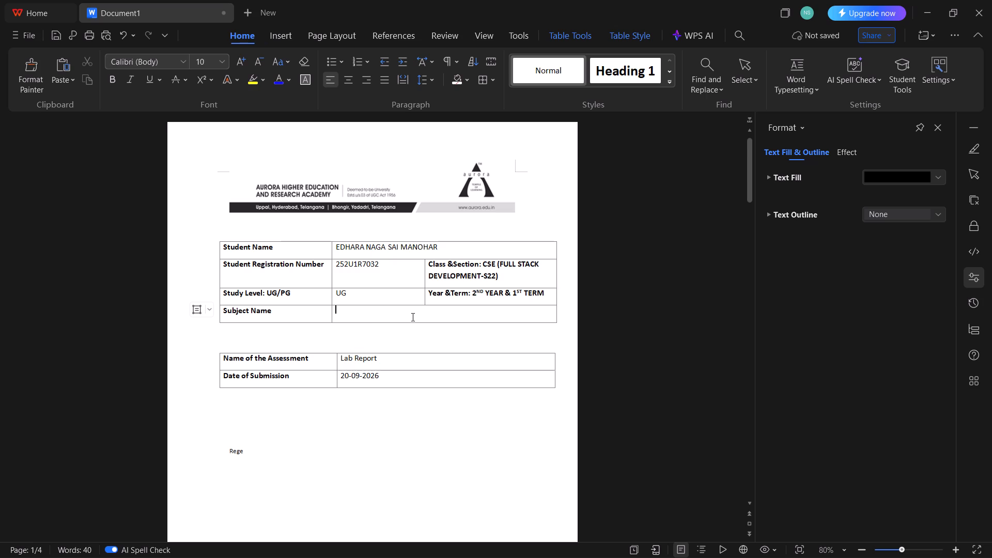
{"action": "type", "text": "BACKENED DEV"}
{"action": "type", "text": "ELOPMENT"}
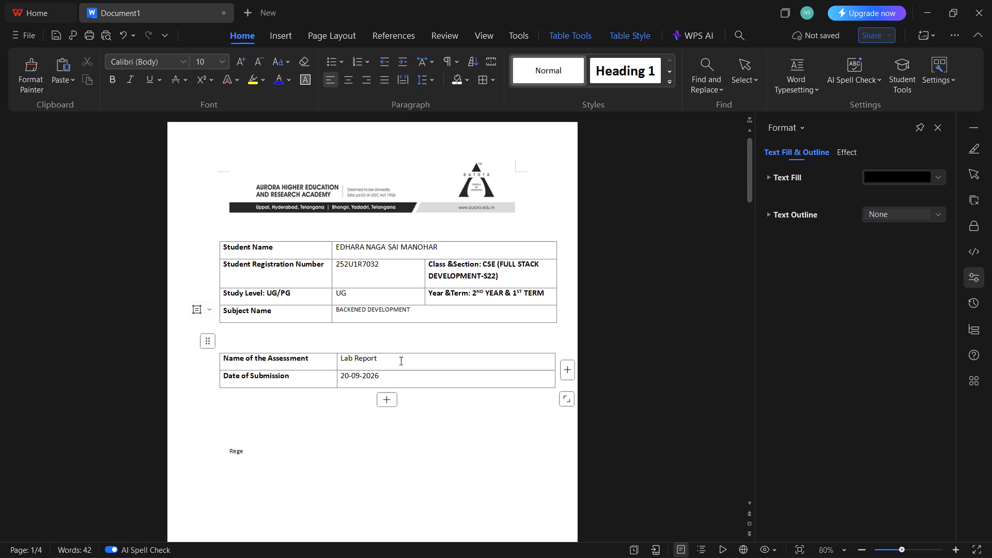
Append "-1" to the Name of the Assessment so it reads "Lab Report-1".
{"action": "left_click", "coordinate": [398, 360]}
{"action": "key", "text": "BackSpace"}
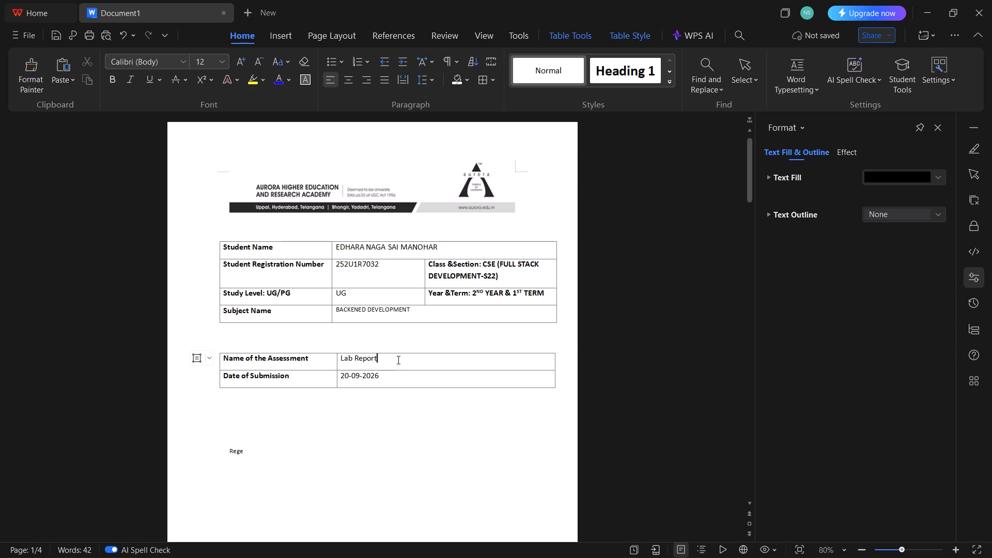
{"action": "type", "text": "-1"}
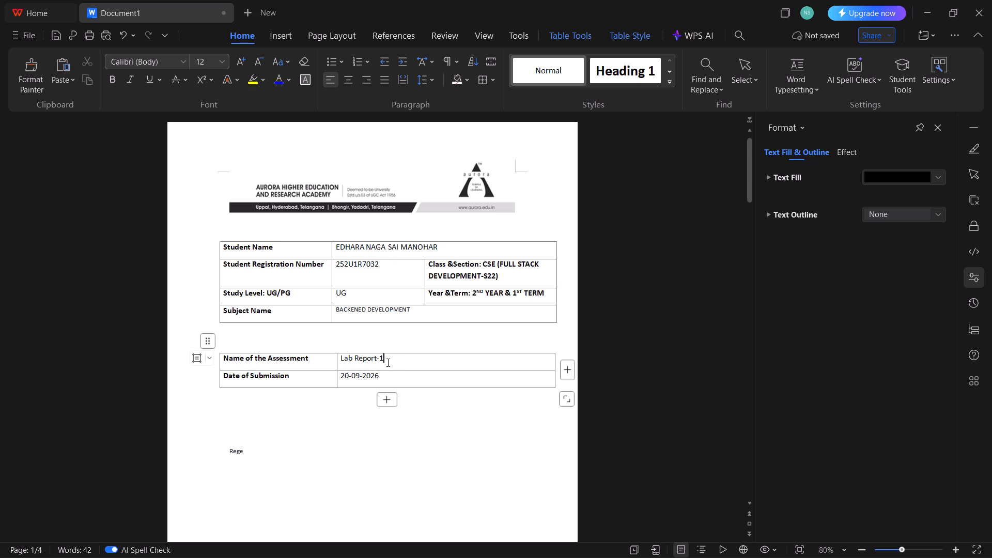
Change the Date of Submission to 31-10-2026.
{"action": "left_click", "coordinate": [357, 375]}
{"action": "key", "text": "Right"}
{"action": "key", "text": "BackSpace"}
{"action": "key", "text": "Left"}
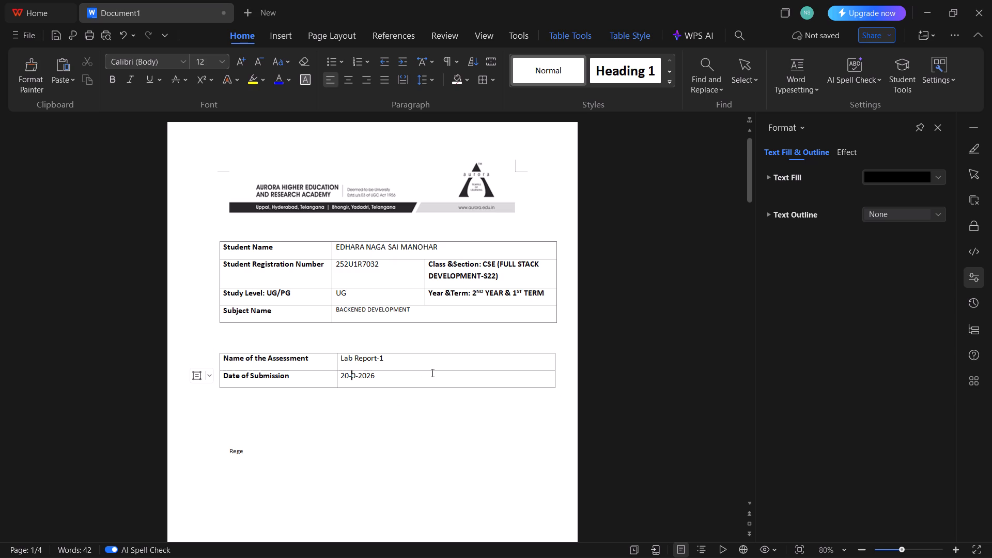
{"action": "key", "text": "1"}
{"action": "key", "text": "Left"}
{"action": "key", "text": "Left"}
{"action": "key", "text": "BackSpace"}
{"action": "key", "text": "BackSpace"}
{"action": "type", "text": "31"}
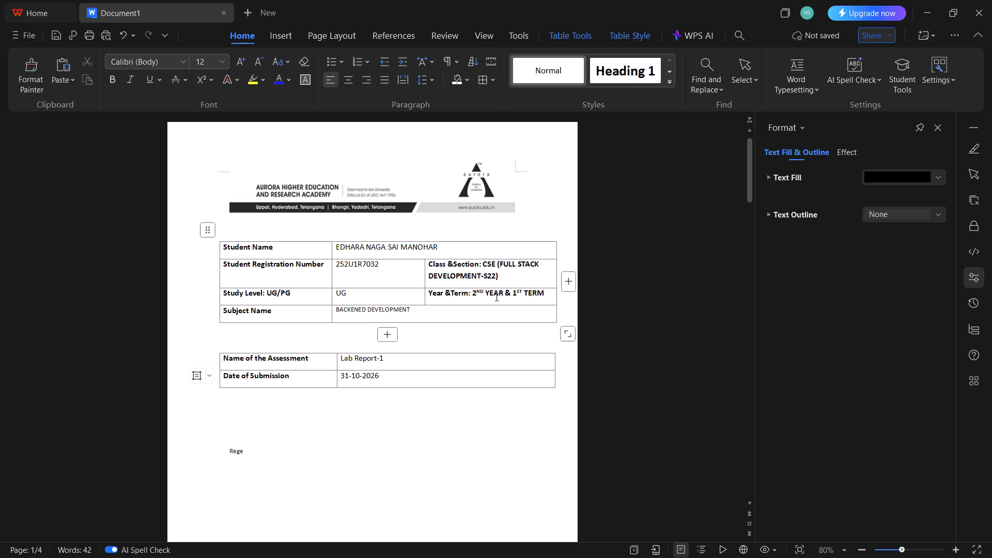
Change the term in the Year & Term cell to "2ND TERM", with the ND in superscript and a single space before TERM.
{"action": "left_click", "coordinate": [521, 294]}
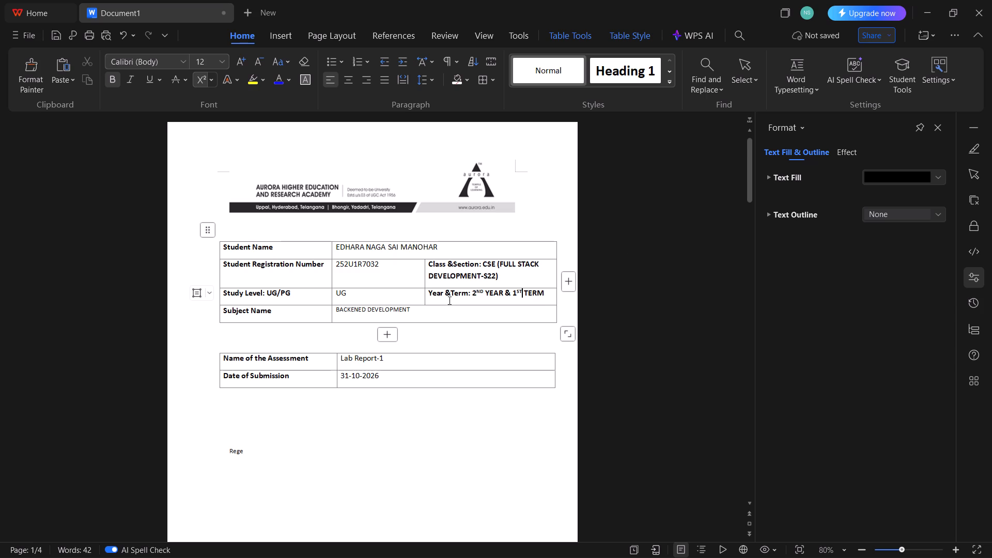
{"action": "key", "text": "BackSpace"}
{"action": "key", "text": "BackSpace"}
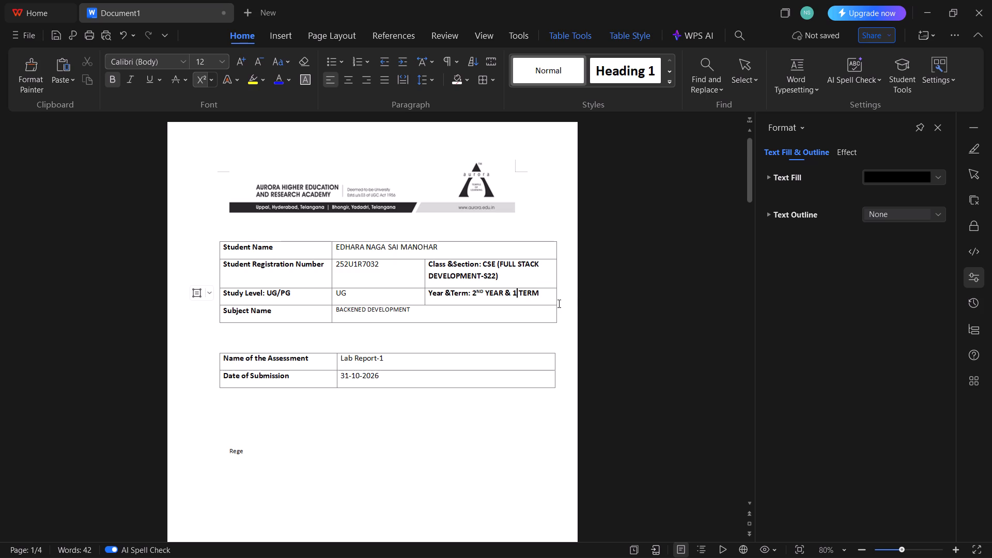
{"action": "key", "text": "BackSpace"}
{"action": "type", "text": "2ND"}
{"action": "key", "text": "space"}
{"action": "key", "text": "Right"}
{"action": "key", "text": "BackSpace"}
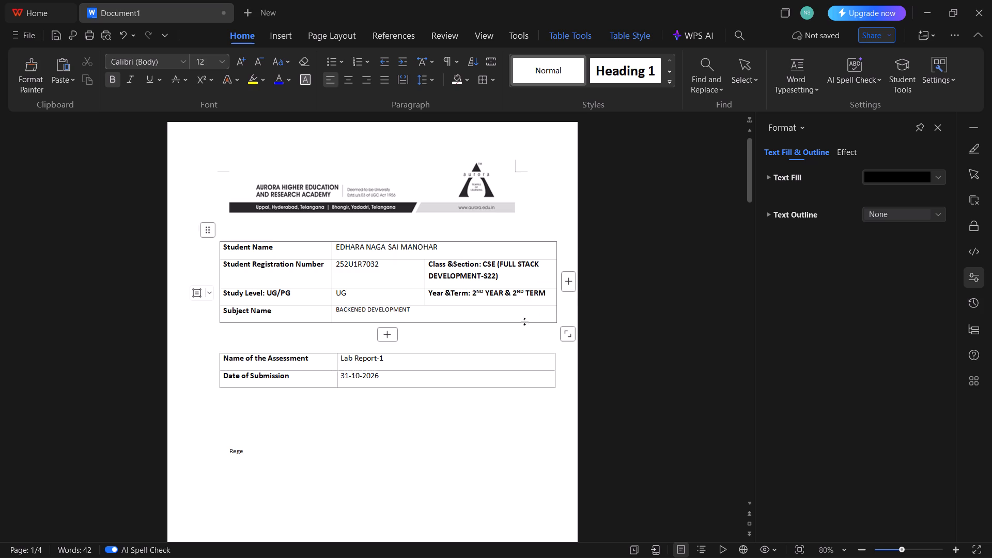
Delete the stray text "Rege" below the assessment table, keeping blank lines so the first question screenshot starts on the second page.
{"action": "scroll", "coordinate": [437, 324], "scroll_direction": "down", "scroll_amount": 2}
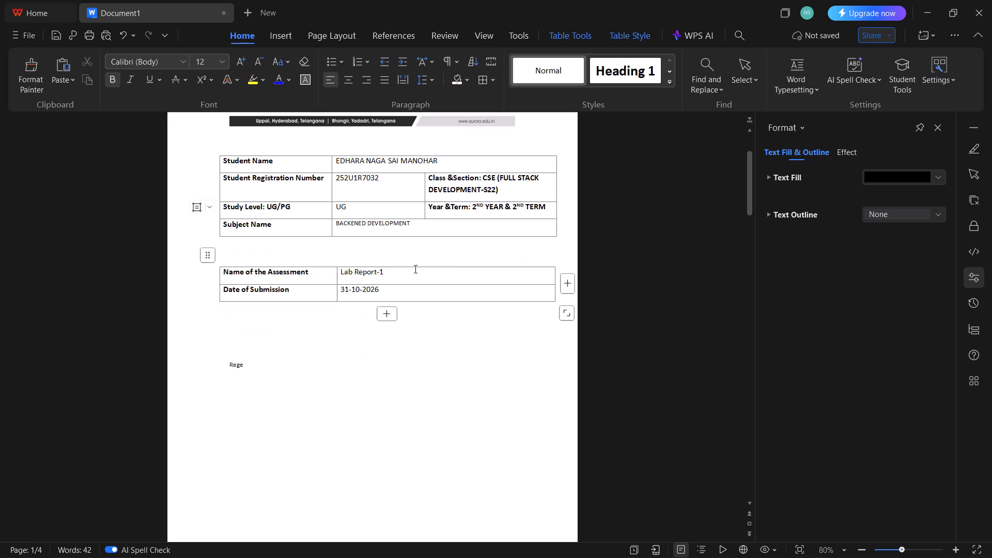
{"action": "scroll", "coordinate": [414, 268], "scroll_direction": "up", "scroll_amount": 3}
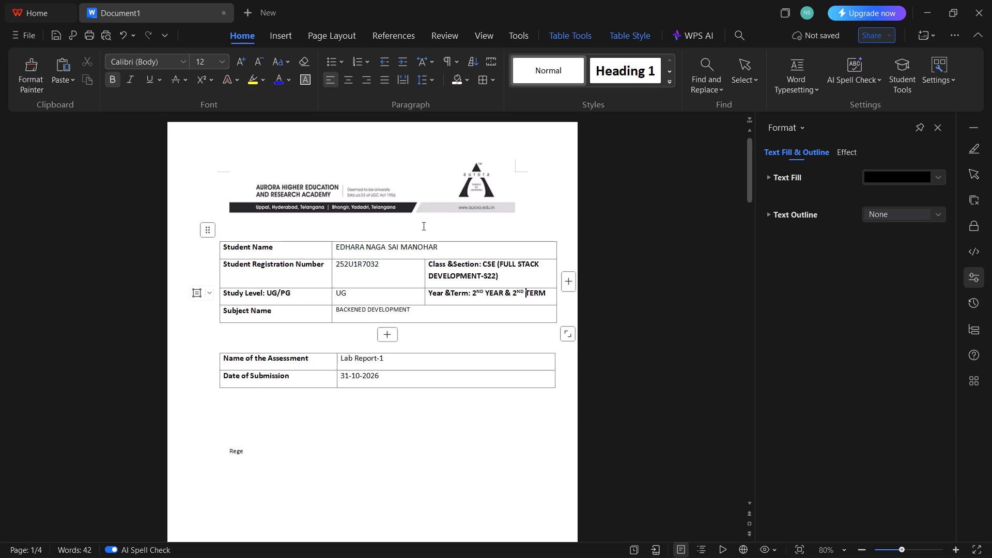
{"action": "left_click", "coordinate": [338, 437]}
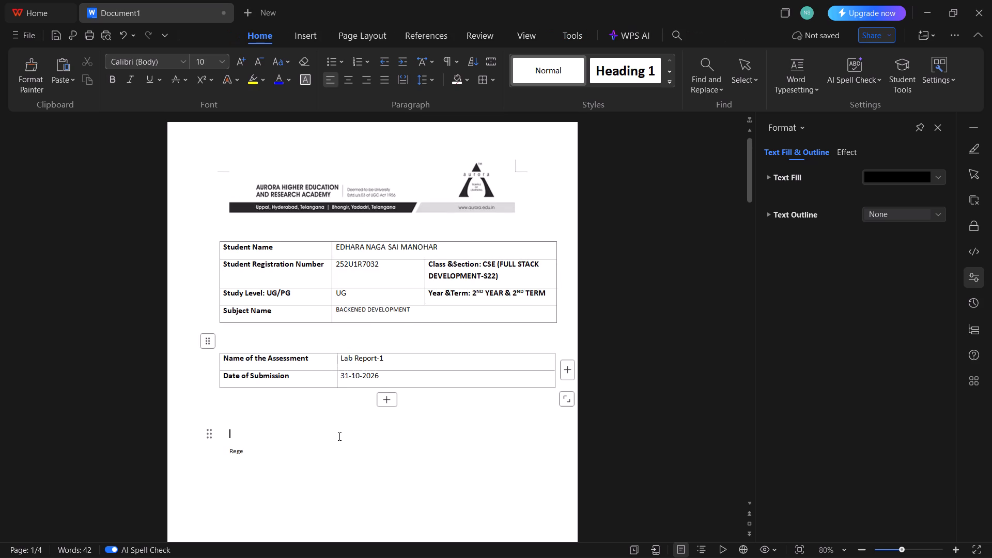
{"action": "left_click", "coordinate": [315, 444]}
{"action": "left_click", "coordinate": [315, 449]}
{"action": "key", "text": "ctrl+BackSpace"}
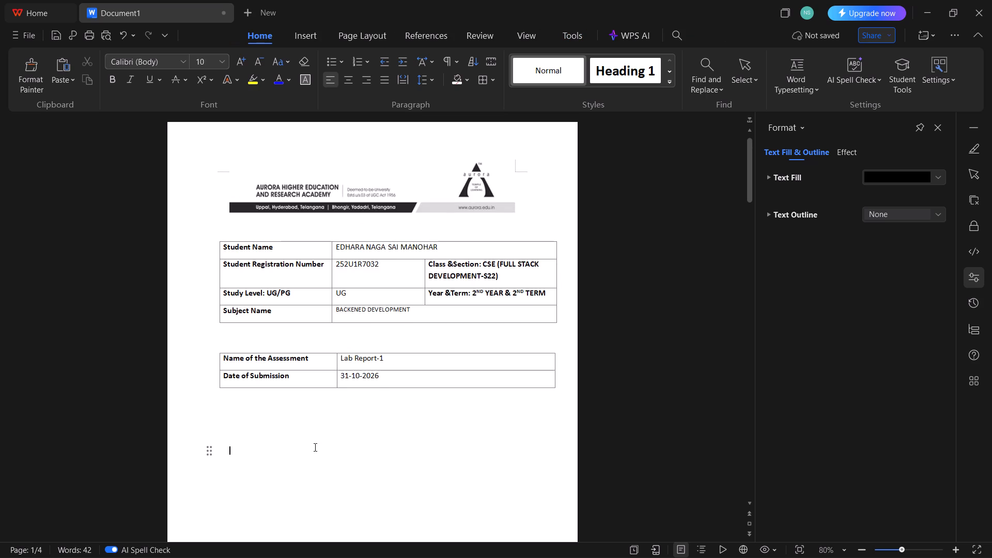
{"action": "key", "text": "ctrl+BackSpace"}
{"action": "key", "text": "BackSpace"}
{"action": "key", "text": "BackSpace"}
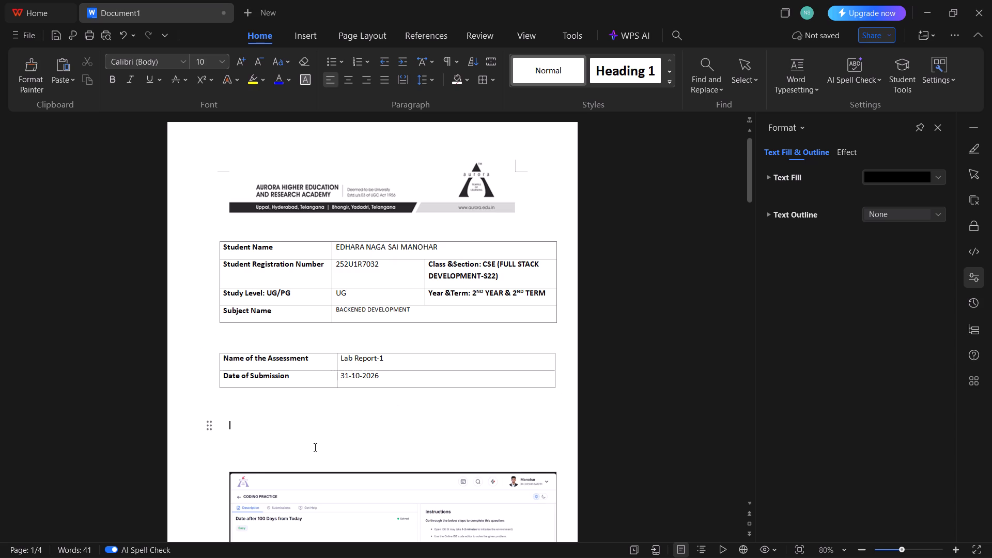
{"action": "key", "text": "Return"}
{"action": "key", "text": "Return"}
Shrink the code screenshot for "Date after 100 Days from Today" to about 3.75 by 6.99 inches so it fits on its page.
{"action": "scroll", "coordinate": [314, 447], "scroll_direction": "down", "scroll_amount": 7}
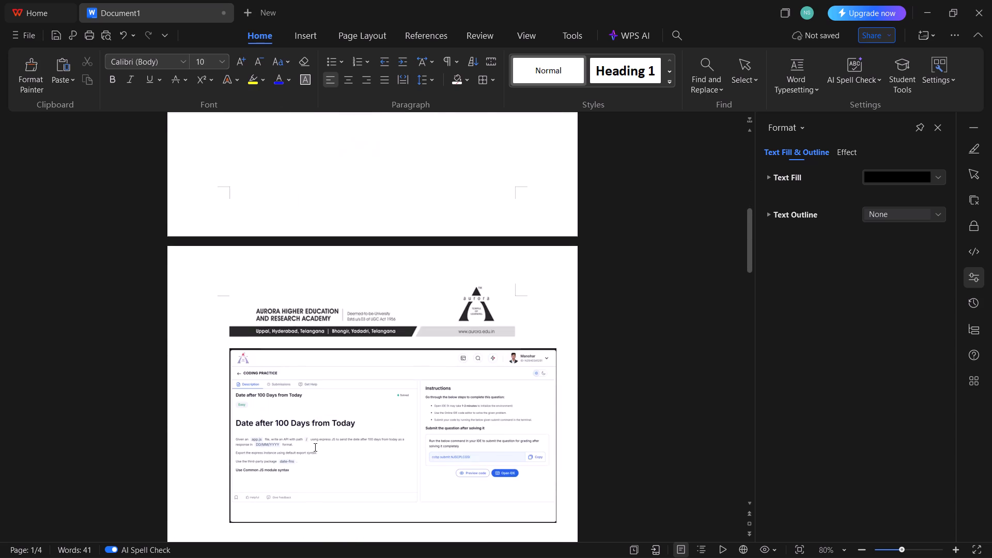
{"action": "scroll", "coordinate": [314, 447], "scroll_direction": "down", "scroll_amount": 3}
{"action": "scroll", "coordinate": [314, 447], "scroll_direction": "up", "scroll_amount": 1}
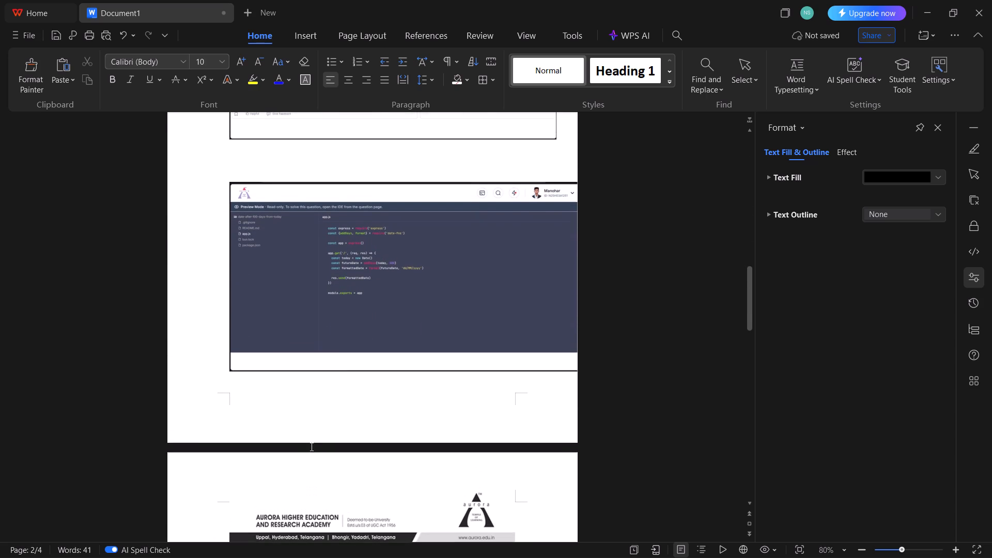
{"action": "scroll", "coordinate": [311, 446], "scroll_direction": "up", "scroll_amount": 1}
{"action": "left_click", "coordinate": [417, 275]}
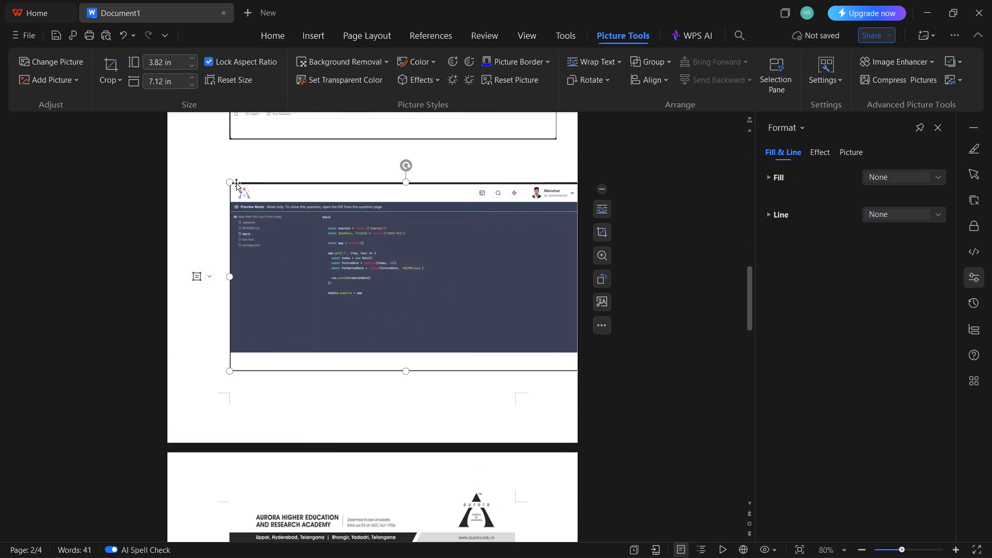
{"action": "left_click_drag", "start_coordinate": [233, 182], "coordinate": [239, 197]}
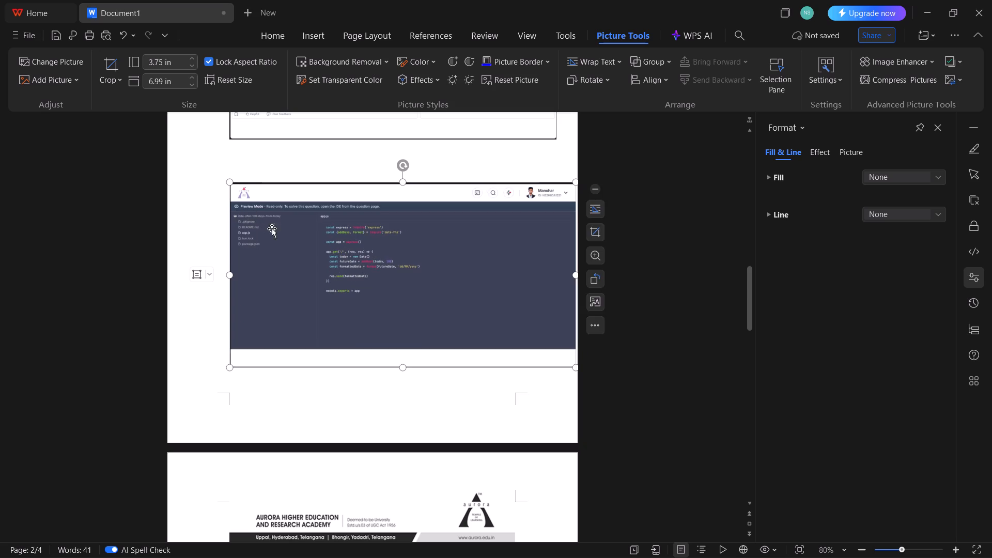
{"action": "left_click_drag", "start_coordinate": [283, 236], "coordinate": [261, 228]}
{"action": "left_click", "coordinate": [271, 165]}
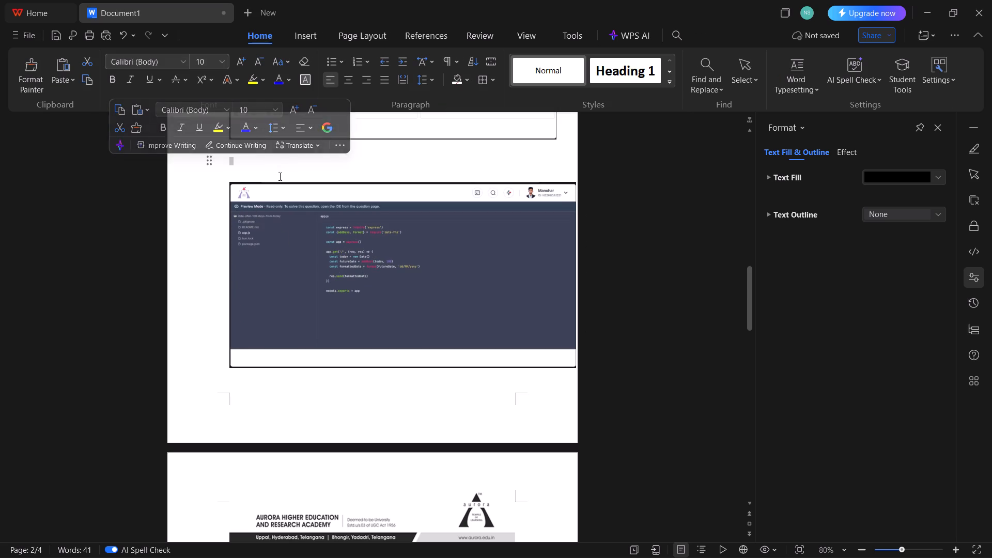
{"action": "left_click", "coordinate": [292, 402]}
Enlarge the "Today's Date" code screenshot proportionally to nearly the width of the question screenshot above it.
{"action": "scroll", "coordinate": [347, 367], "scroll_direction": "down", "scroll_amount": 4}
{"action": "scroll", "coordinate": [320, 401], "scroll_direction": "down", "scroll_amount": 2}
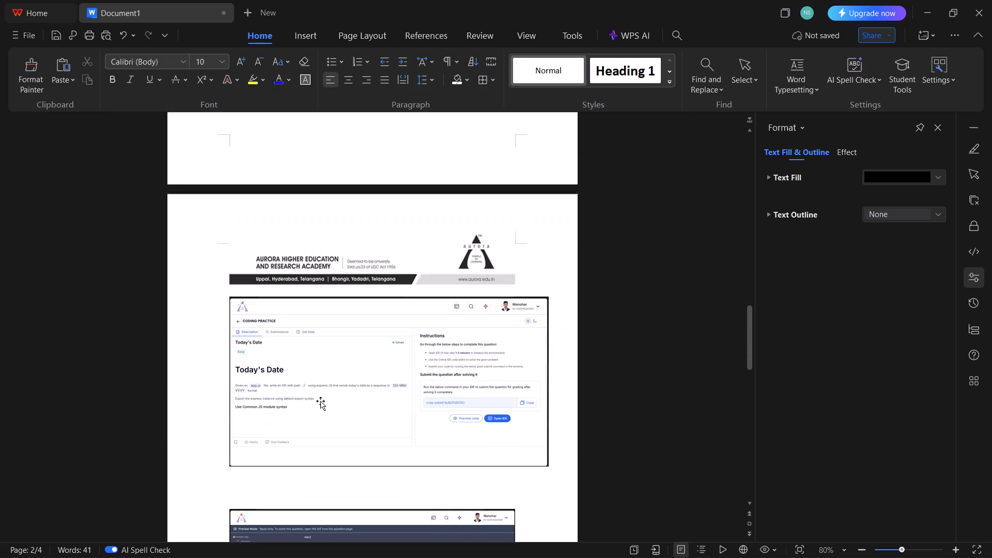
{"action": "scroll", "coordinate": [320, 401], "scroll_direction": "down", "scroll_amount": 12}
{"action": "scroll", "coordinate": [420, 263], "scroll_direction": "up", "scroll_amount": 4}
{"action": "left_click", "coordinate": [407, 260]}
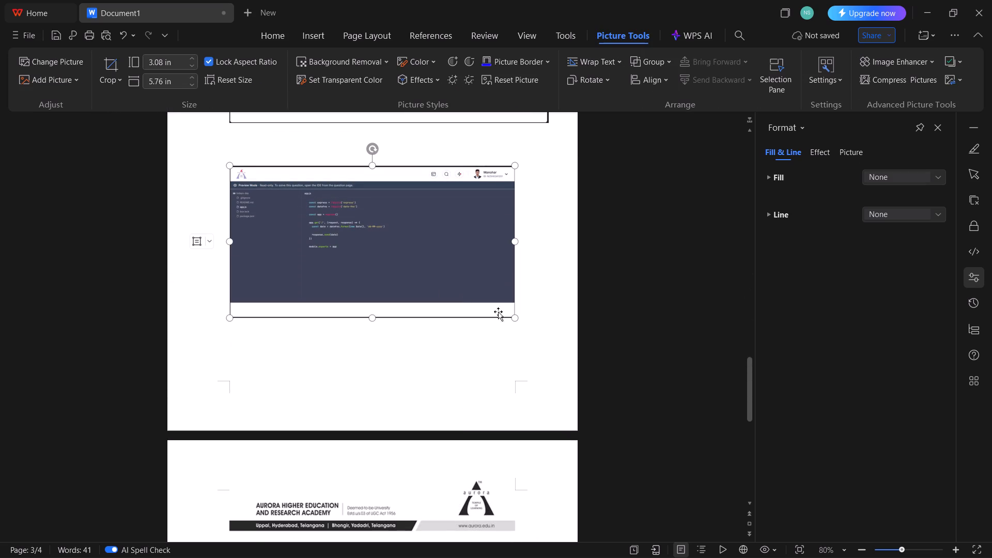
{"action": "left_click_drag", "start_coordinate": [514, 316], "coordinate": [521, 332]}
{"action": "left_click", "coordinate": [484, 364]}
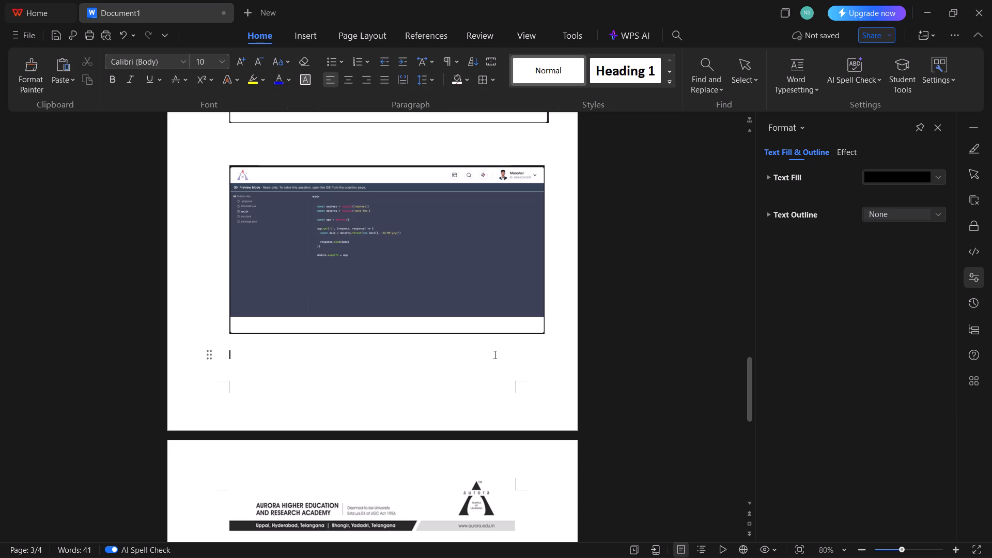
Review the whole report, from the details tables on the first page to the API Routing screenshots on the last.
{"action": "scroll", "coordinate": [498, 373], "scroll_direction": "down", "scroll_amount": 6}
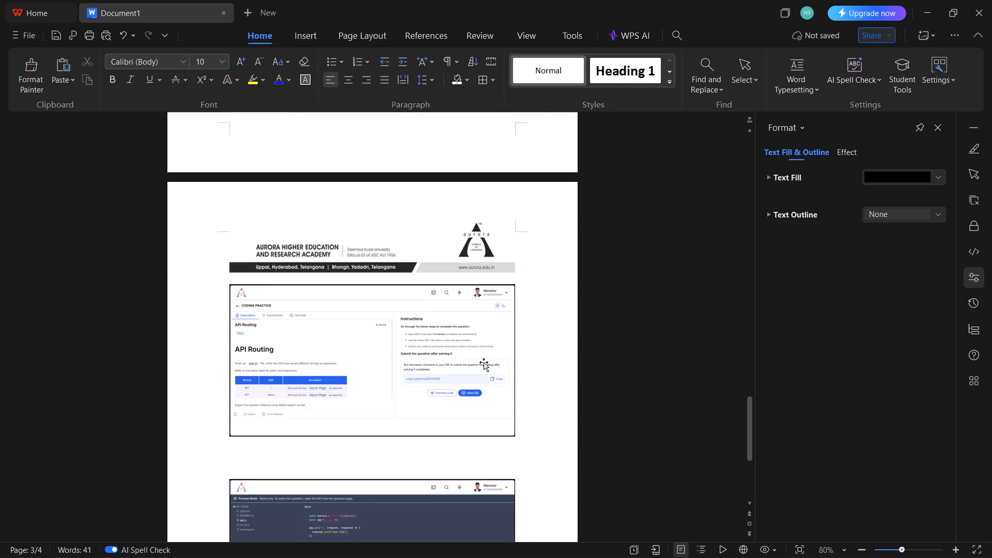
{"action": "scroll", "coordinate": [483, 362], "scroll_direction": "down", "scroll_amount": 9}
{"action": "scroll", "coordinate": [446, 344], "scroll_direction": "up", "scroll_amount": 10}
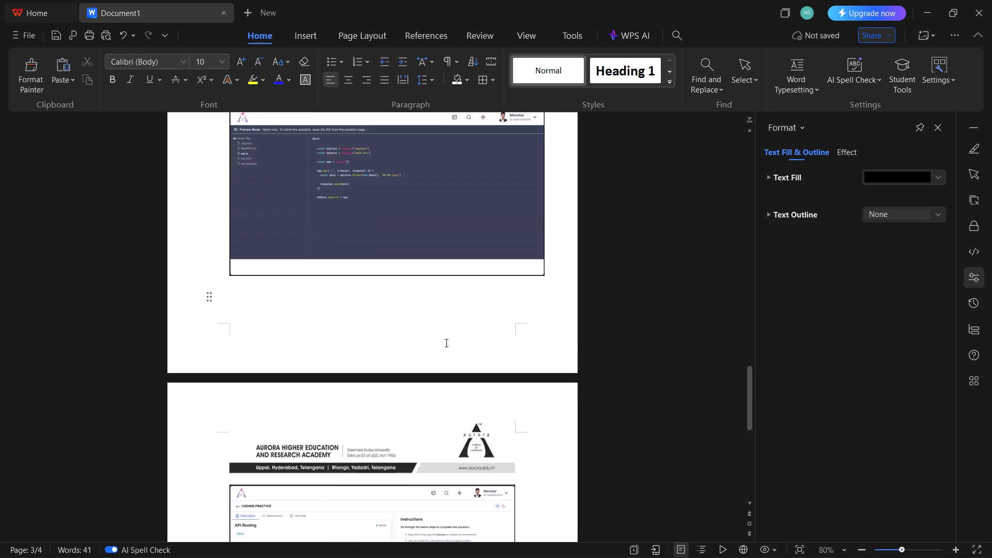
{"action": "scroll", "coordinate": [445, 342], "scroll_direction": "up", "scroll_amount": 14}
{"action": "scroll", "coordinate": [446, 342], "scroll_direction": "up", "scroll_amount": 16}
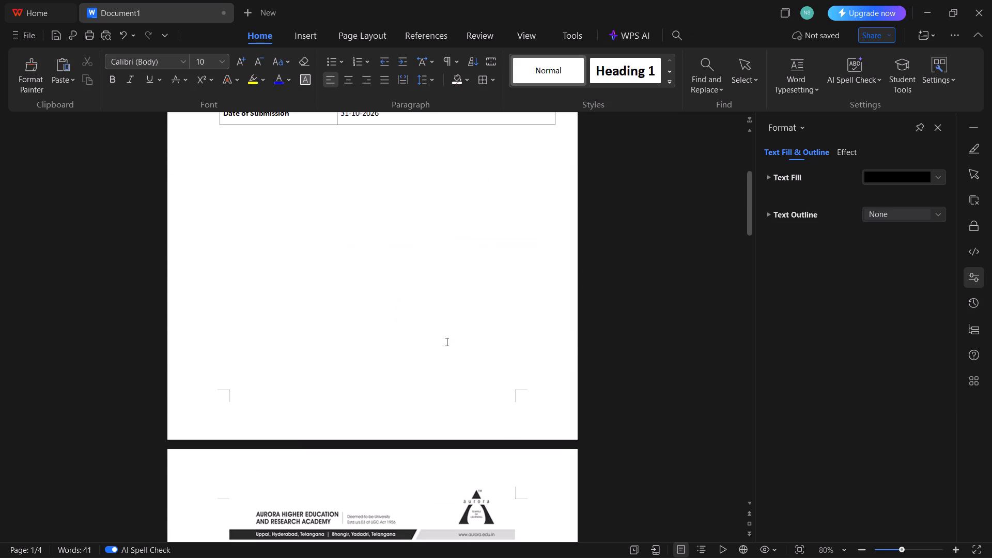
{"action": "scroll", "coordinate": [449, 337], "scroll_direction": "up", "scroll_amount": 5}
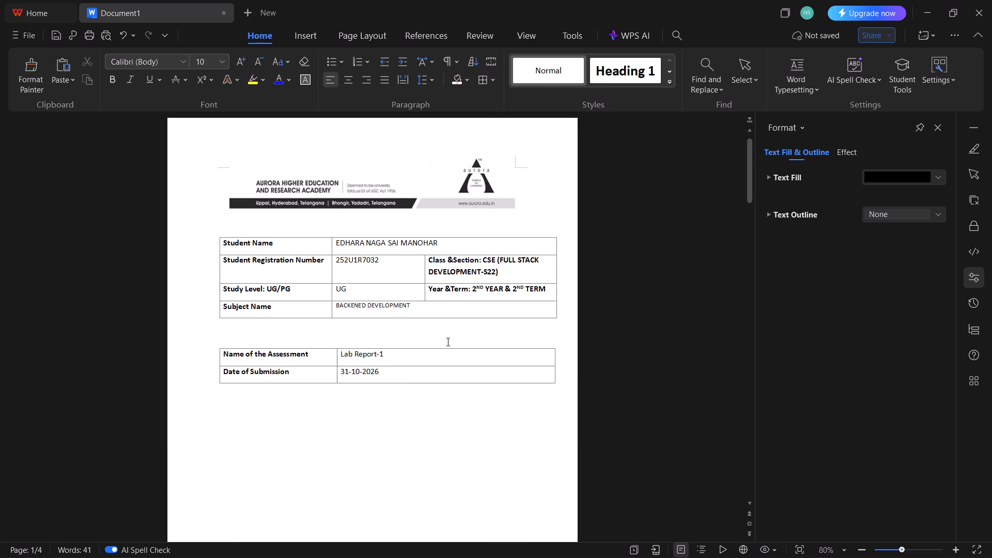
{"action": "scroll", "coordinate": [468, 251], "scroll_direction": "up", "scroll_amount": 6}
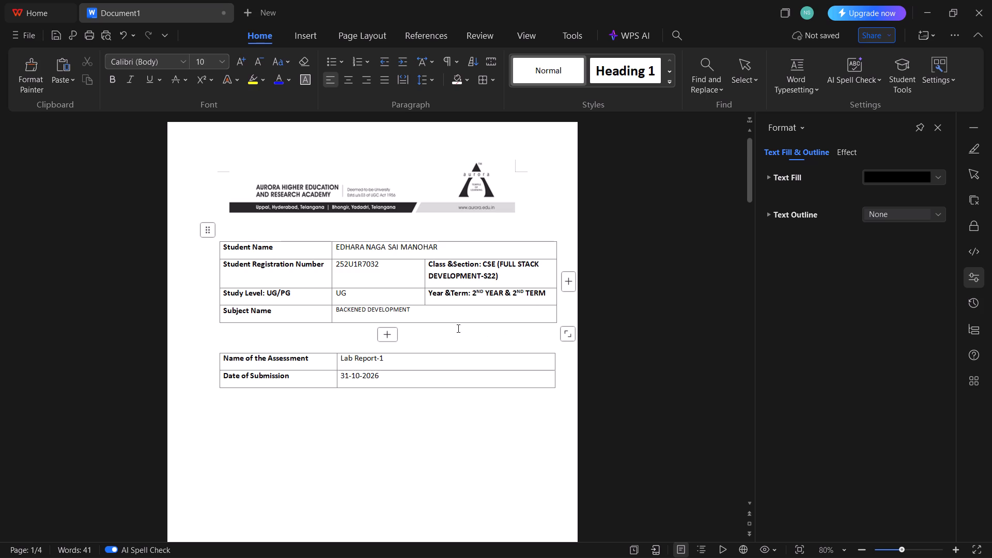
{"action": "left_click", "coordinate": [439, 328]}
{"action": "left_click", "coordinate": [400, 434]}
{"action": "scroll", "coordinate": [525, 317], "scroll_direction": "down", "scroll_amount": 12}
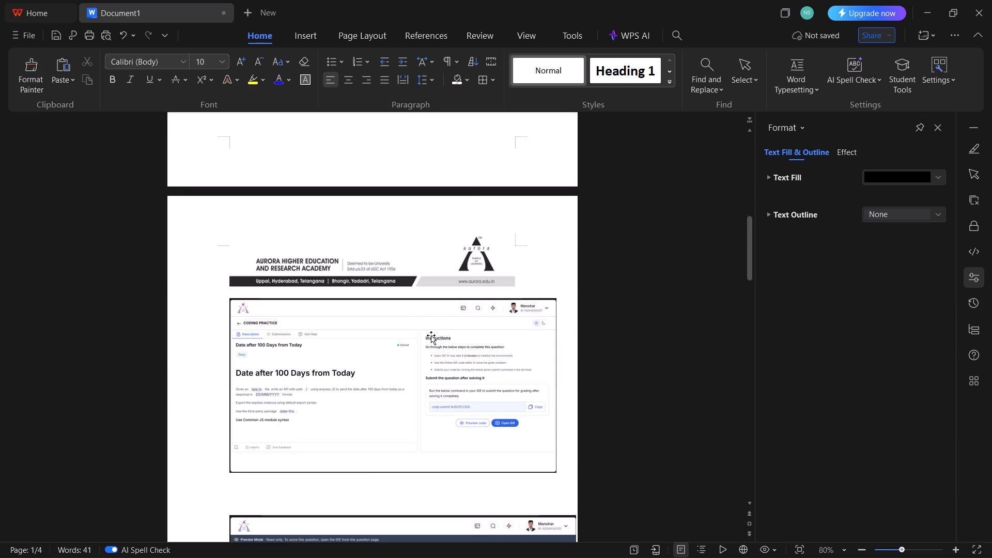
{"action": "scroll", "coordinate": [431, 336], "scroll_direction": "down", "scroll_amount": 11}
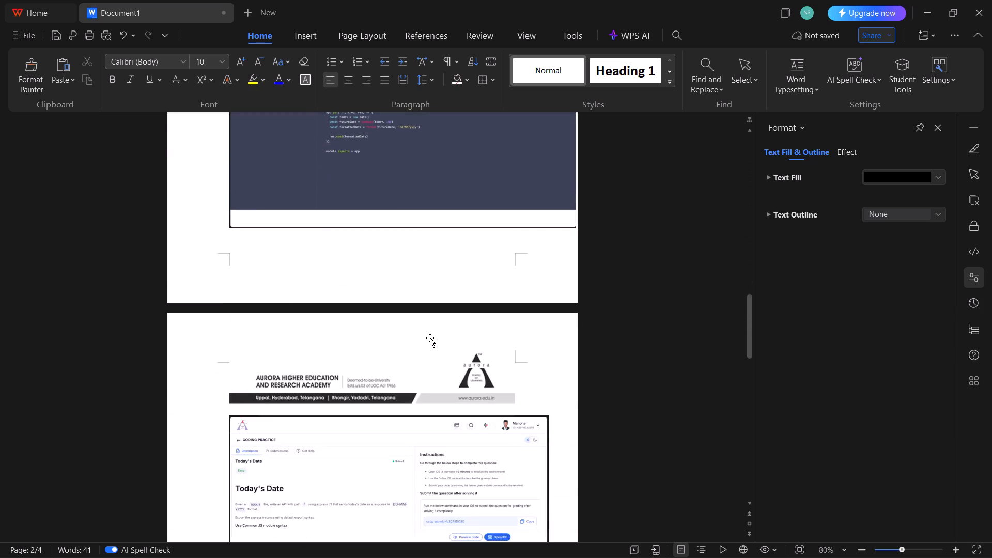
{"action": "scroll", "coordinate": [430, 338], "scroll_direction": "down", "scroll_amount": 8}
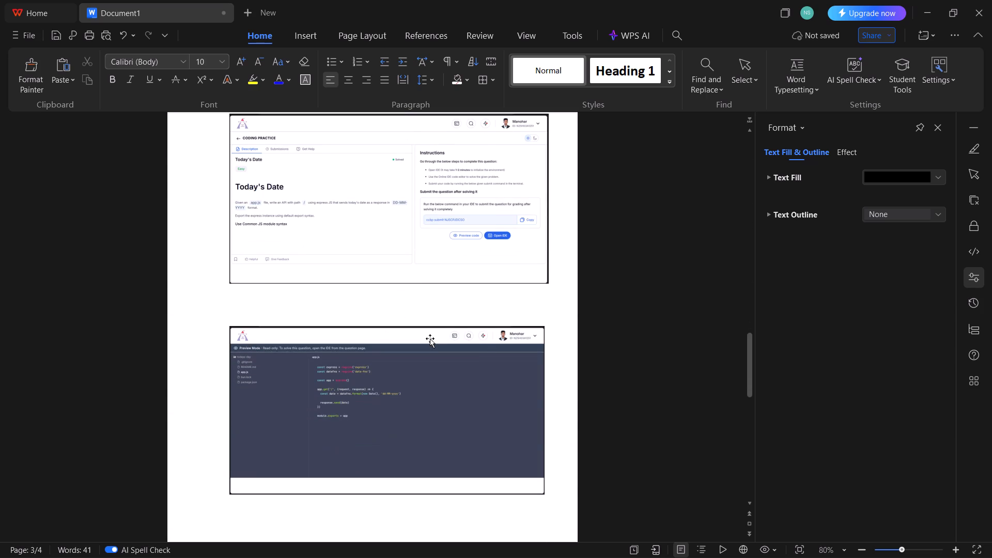
{"action": "scroll", "coordinate": [430, 338], "scroll_direction": "down", "scroll_amount": 12}
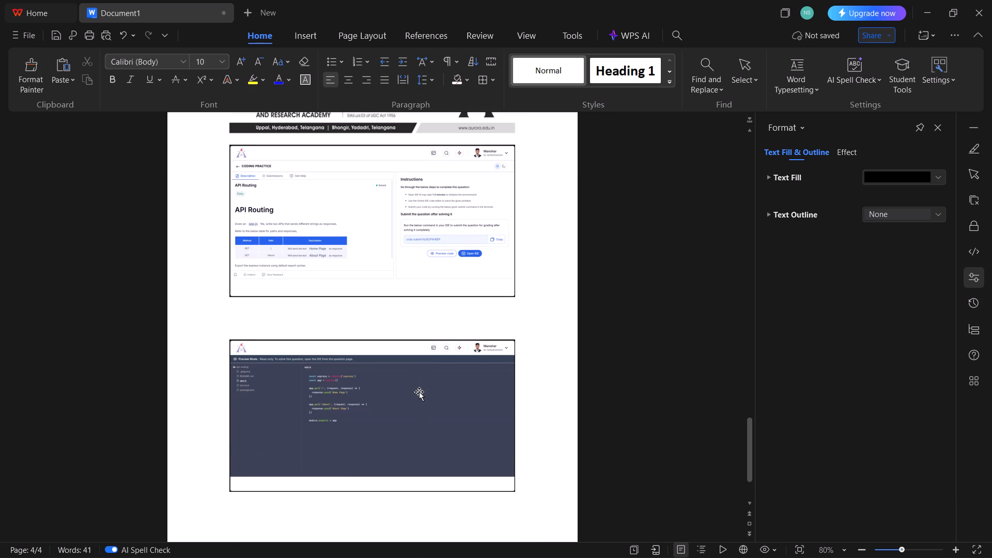
Save the report as a Word document named LAB_REPORT_1 in the Desktop folder 2nd_YEAR > TERM-2 > BACKENED DEVELOPMENT.
{"action": "key", "text": "ctrl+s"}
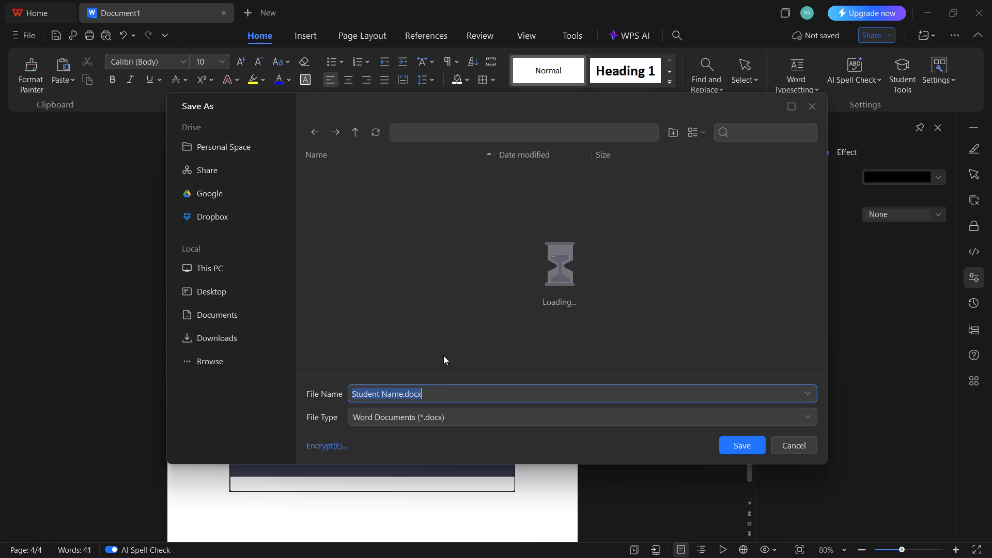
{"action": "left_click", "coordinate": [239, 293]}
{"action": "double_click", "coordinate": [359, 194]}
{"action": "double_click", "coordinate": [359, 195]}
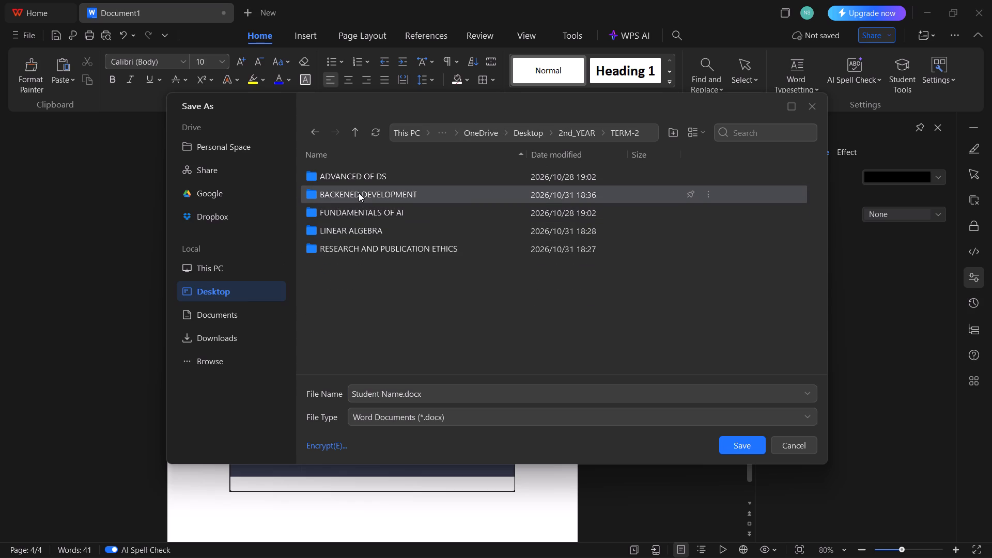
{"action": "double_click", "coordinate": [361, 193]}
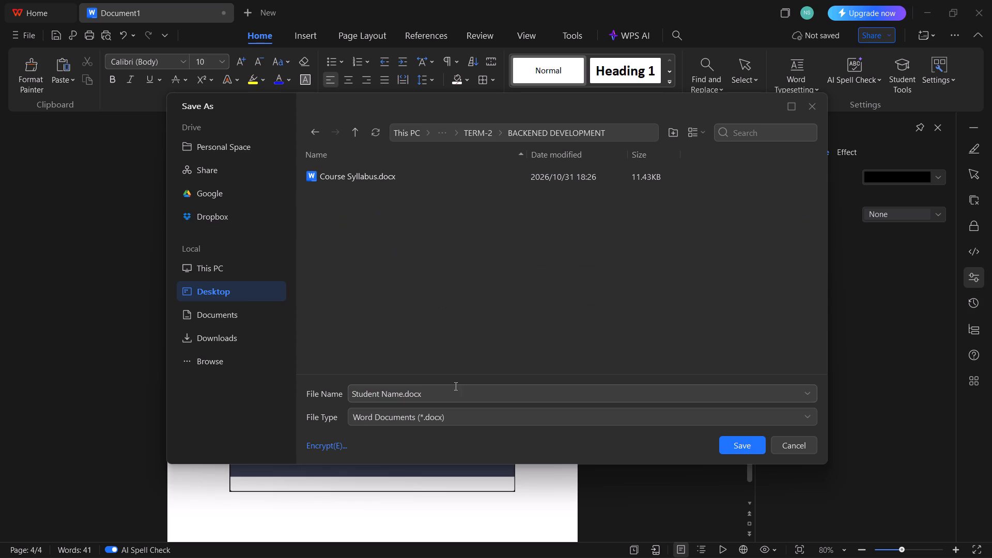
{"action": "left_click", "coordinate": [448, 390]}
{"action": "key", "text": "ctrl+BackSpace"}
{"action": "key", "text": "ctrl+BackSpace"}
{"action": "key", "text": "ctrl+BackSpace"}
{"action": "key", "text": "ctrl+BackSpace"}
{"action": "key", "text": "ctrl+BackSpace"}
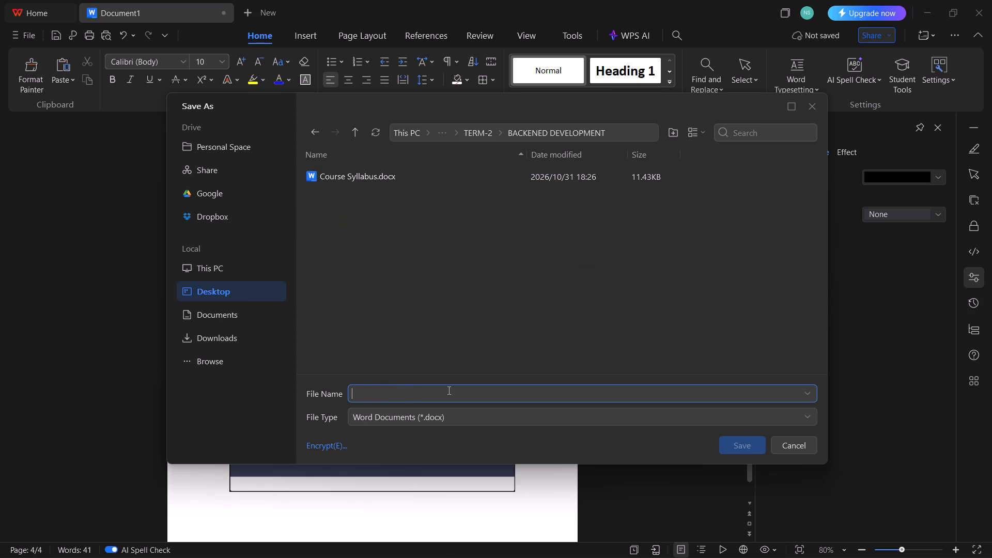
{"action": "type", "text": "LAB_REPORT_1"}
{"action": "key", "text": "Return"}
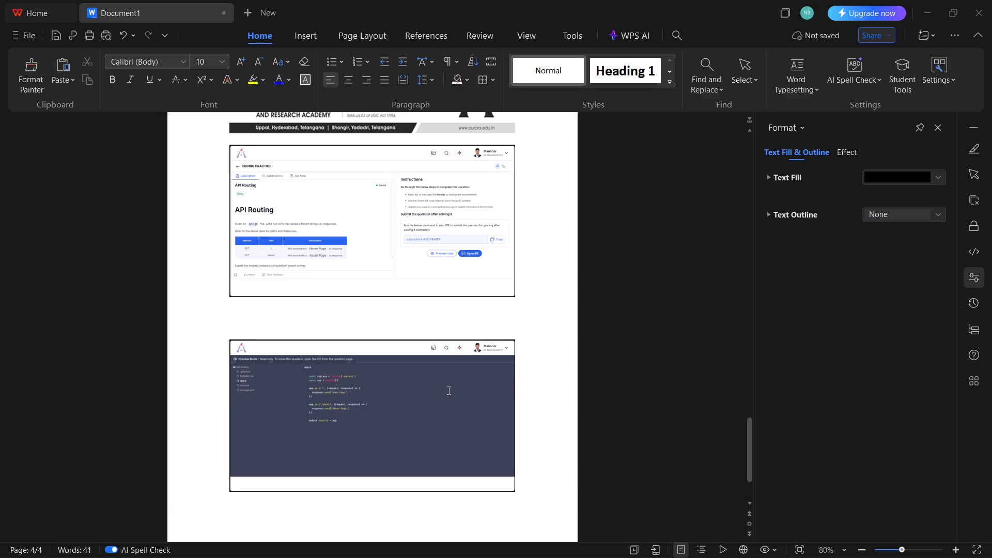
Switch to Samsung Browser and close the API Routing code preview page.
{"action": "left_click", "coordinate": [991, 0]}
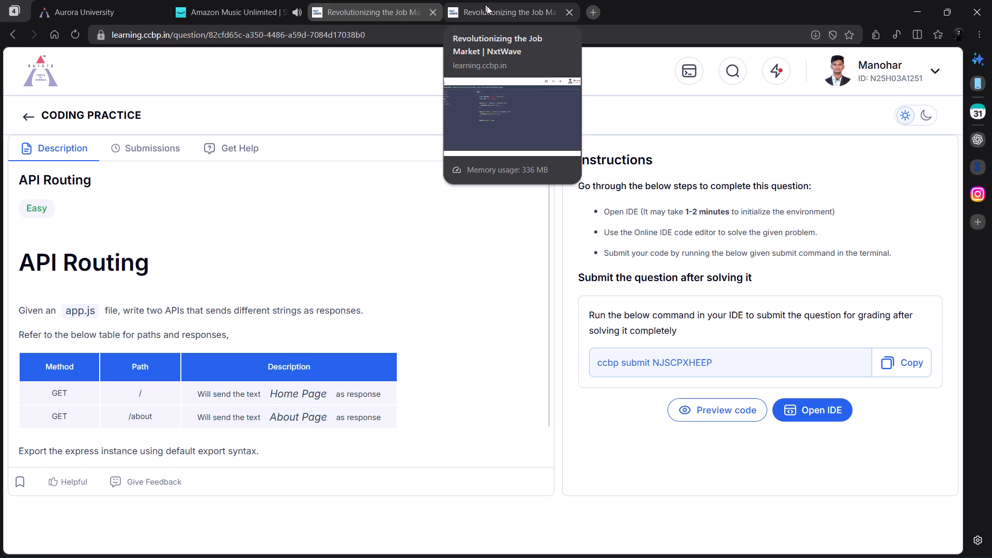
{"action": "left_click", "coordinate": [498, 14]}
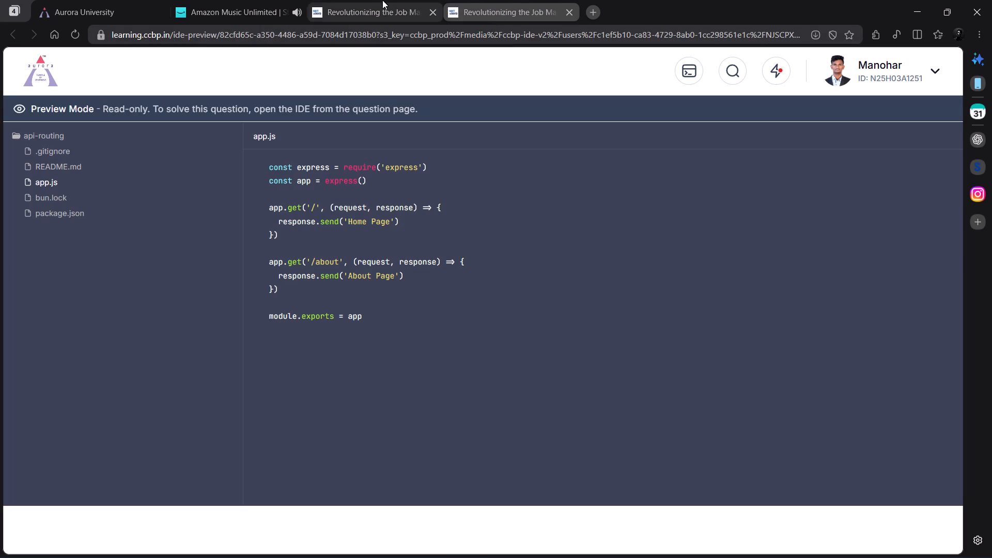
{"action": "left_click", "coordinate": [569, 11]}
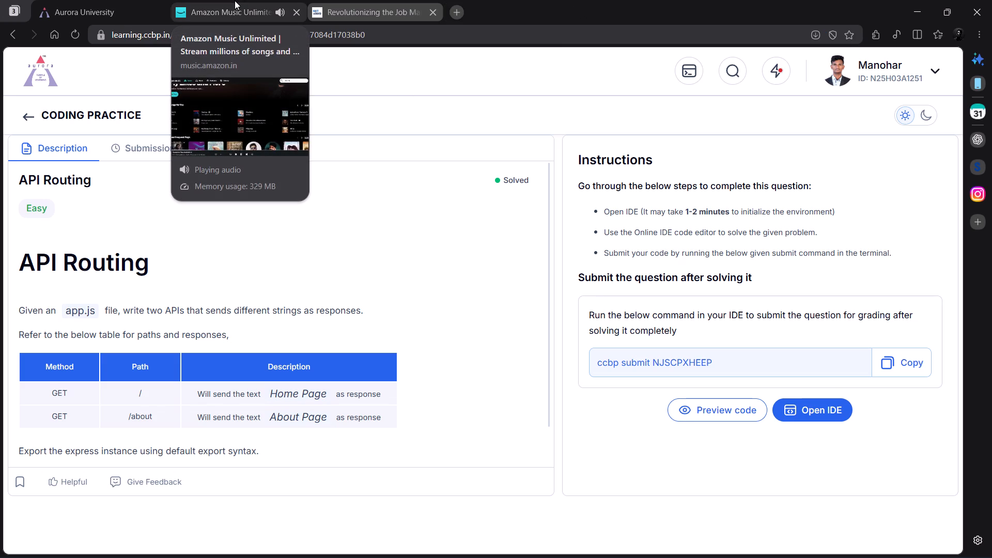
Check the Backend Development lab report entries in the Aurora University assessments list.
{"action": "left_click", "coordinate": [101, 0]}
{"action": "scroll", "coordinate": [287, 221], "scroll_direction": "down", "scroll_amount": 2}
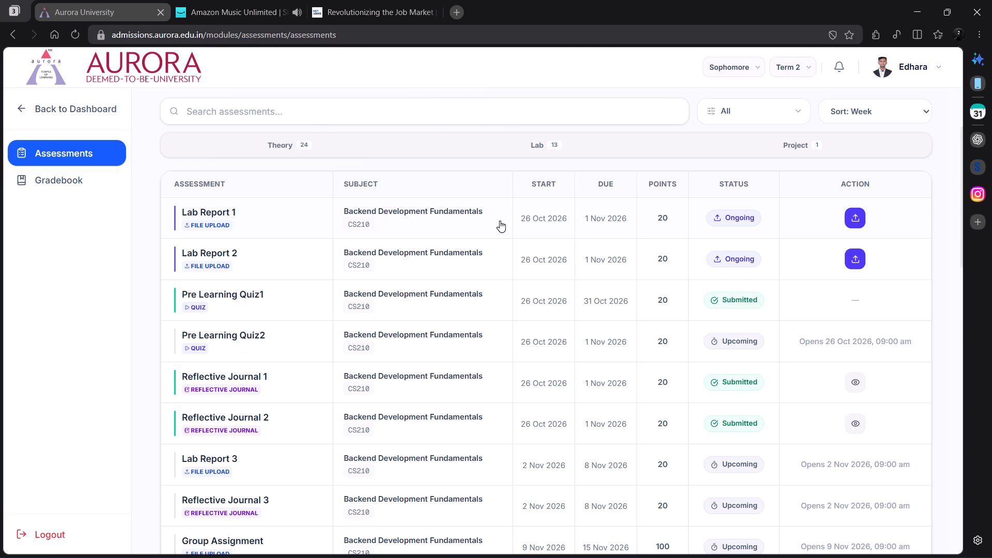
Skip to the next song in Amazon Music and return to the Aurora University assessments page.
{"action": "left_click", "coordinate": [245, 0]}
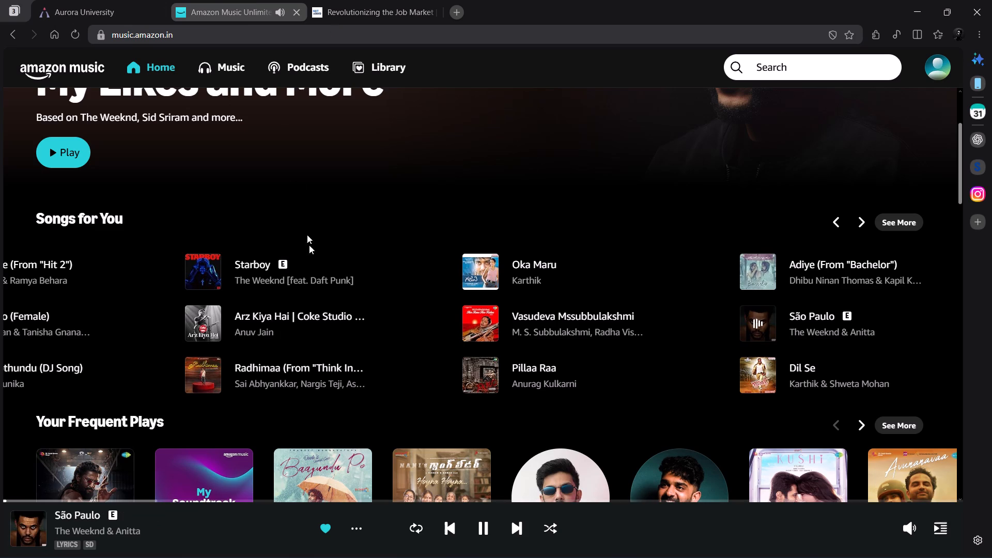
{"action": "left_click", "coordinate": [503, 524]}
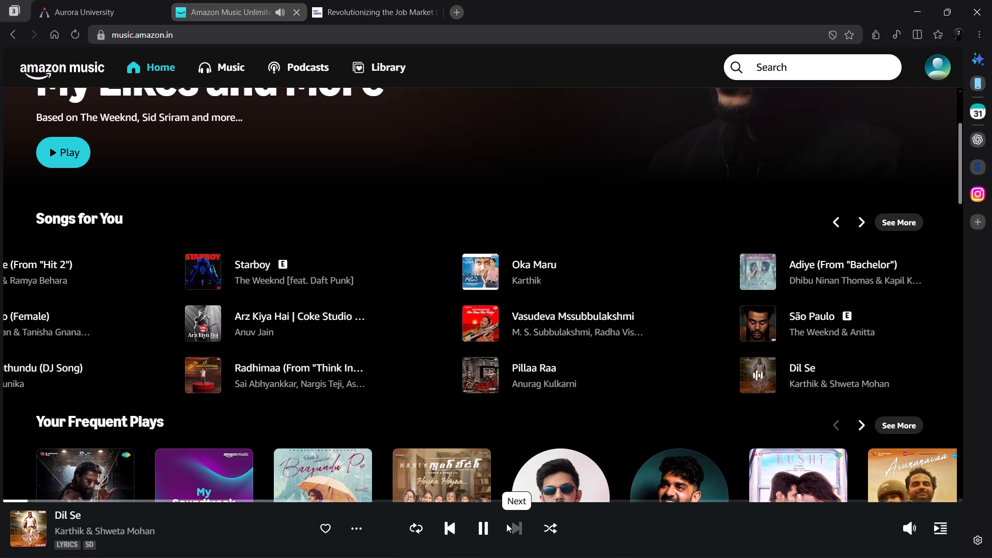
{"action": "left_click", "coordinate": [103, 3]}
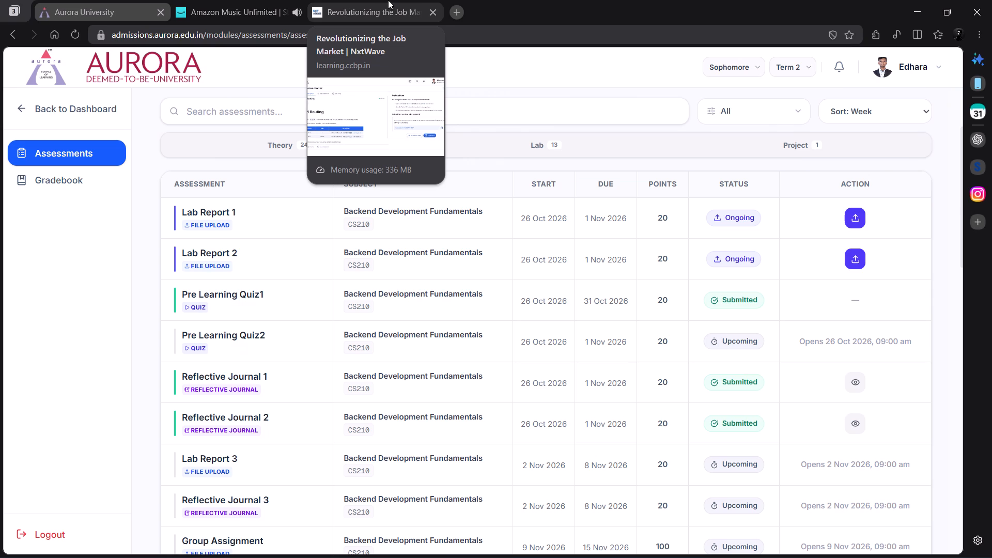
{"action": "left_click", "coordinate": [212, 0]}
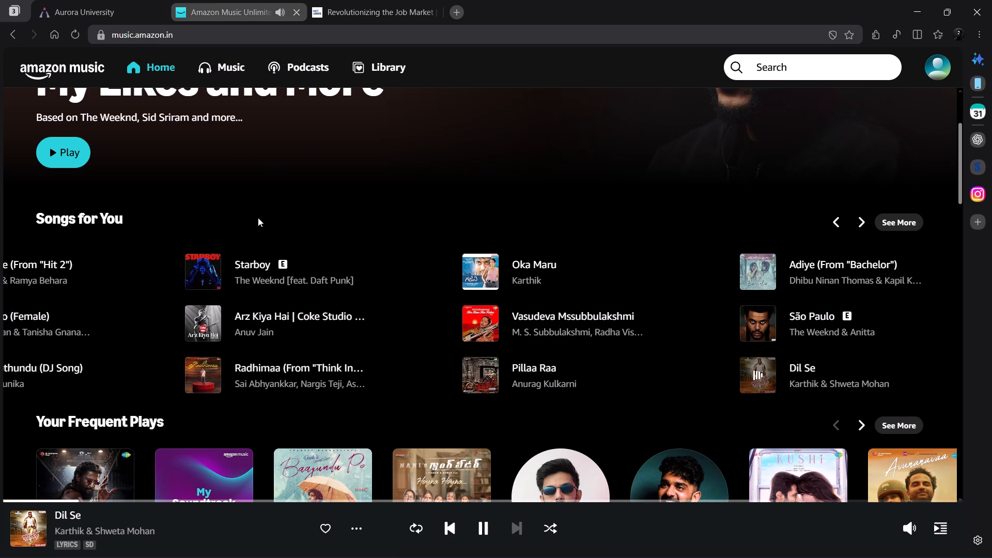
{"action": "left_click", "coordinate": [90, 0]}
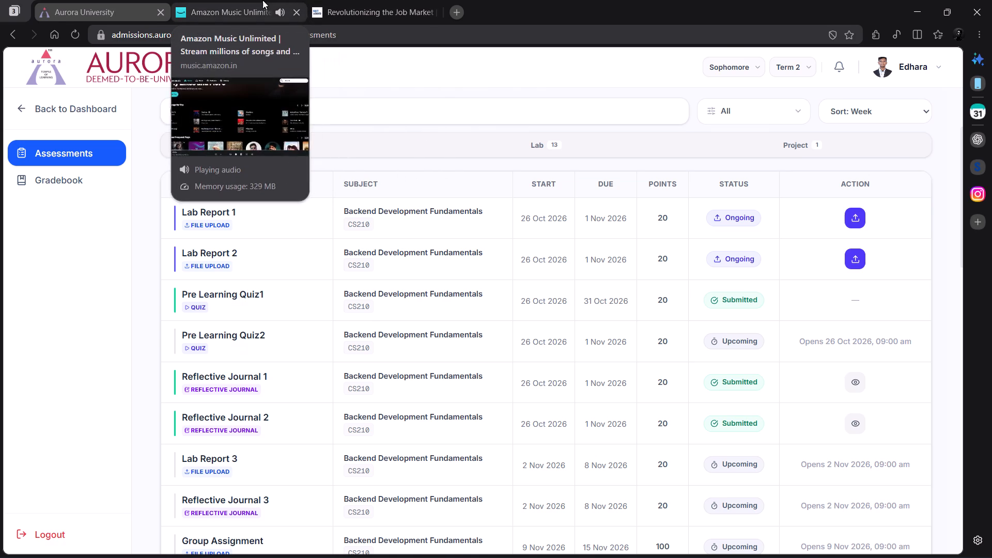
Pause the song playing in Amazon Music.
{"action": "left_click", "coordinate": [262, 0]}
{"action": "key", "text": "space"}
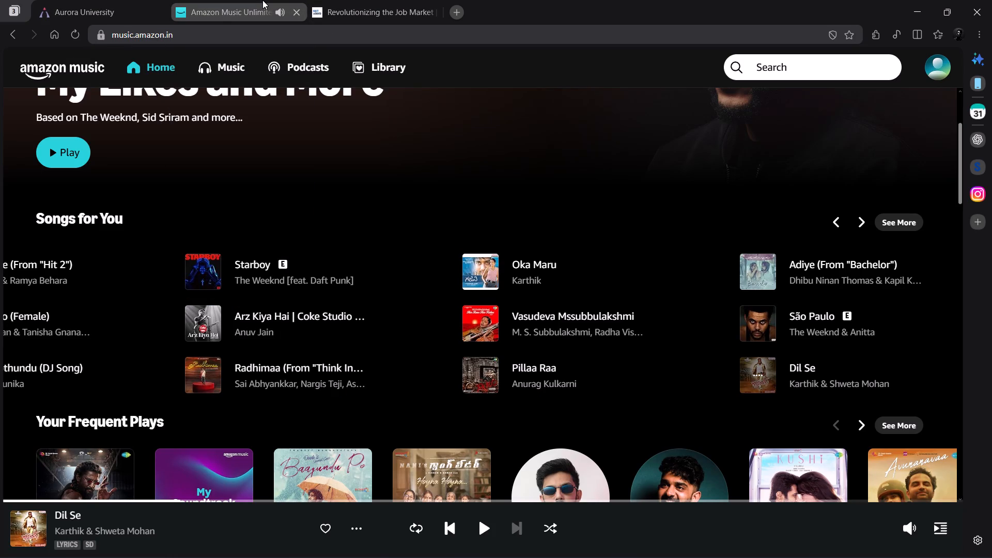
Leave the API Routing question on the NxtWave page and view the Module Quiz instructions of the NodeJS and ExpressJS course.
{"action": "left_click", "coordinate": [341, 0]}
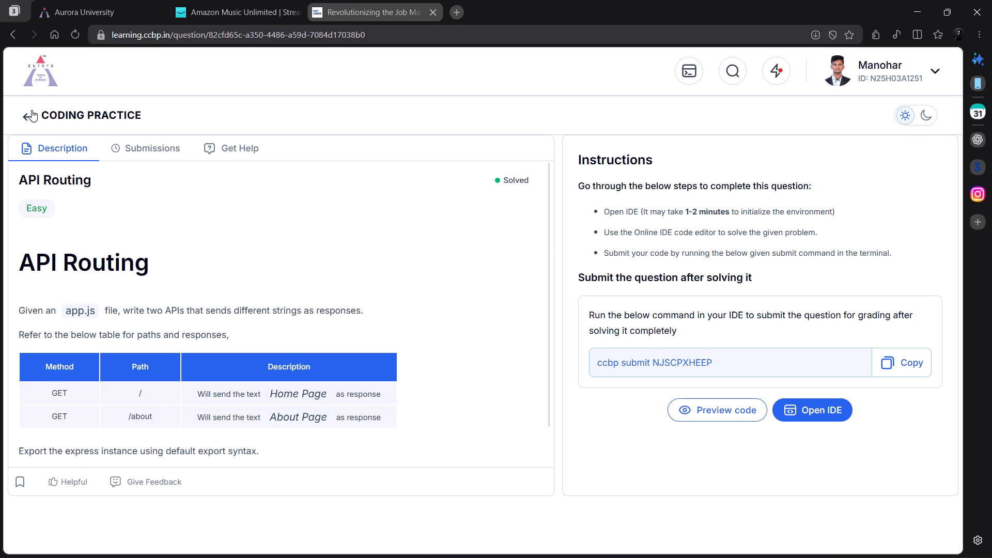
{"action": "left_click", "coordinate": [28, 117]}
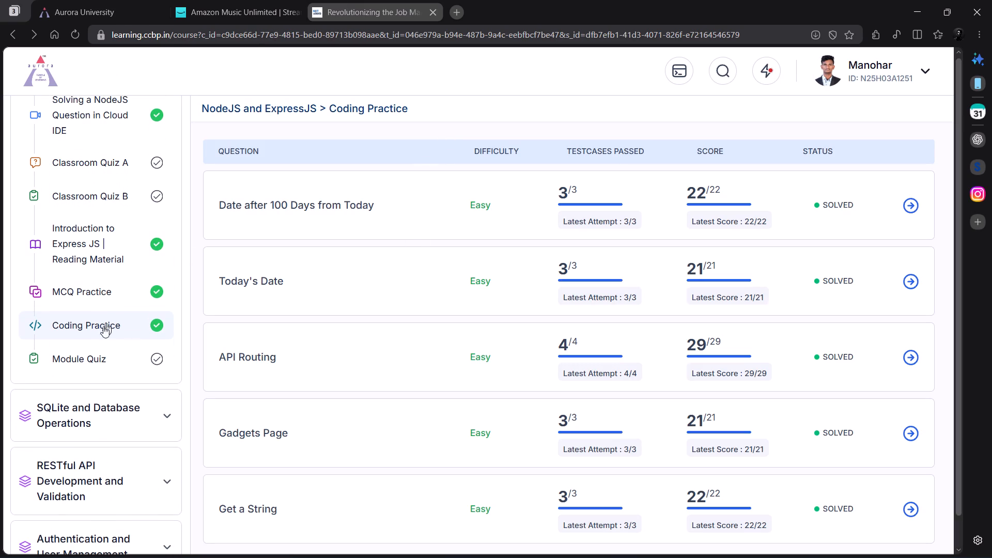
{"action": "left_click", "coordinate": [112, 360]}
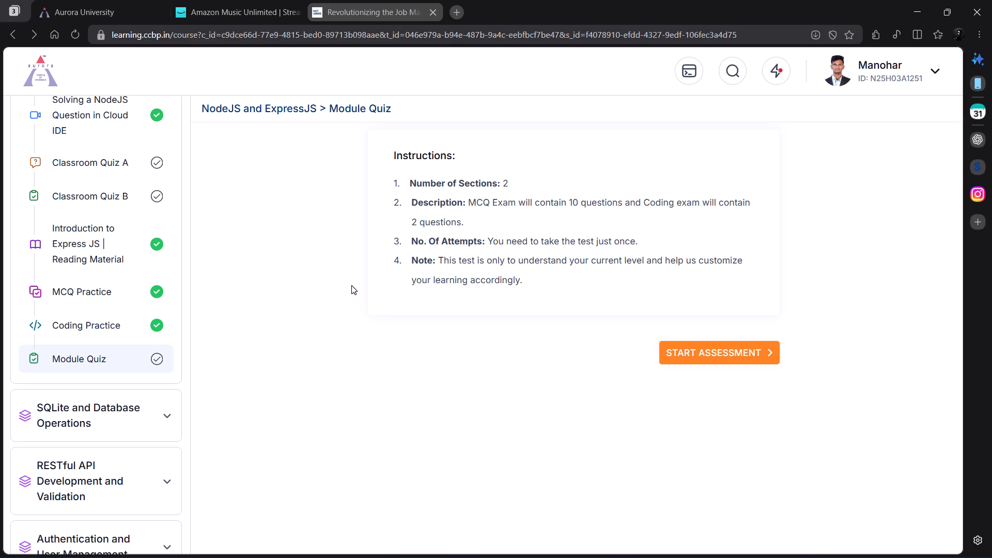
{"action": "scroll", "coordinate": [129, 373], "scroll_direction": "down", "scroll_amount": 1}
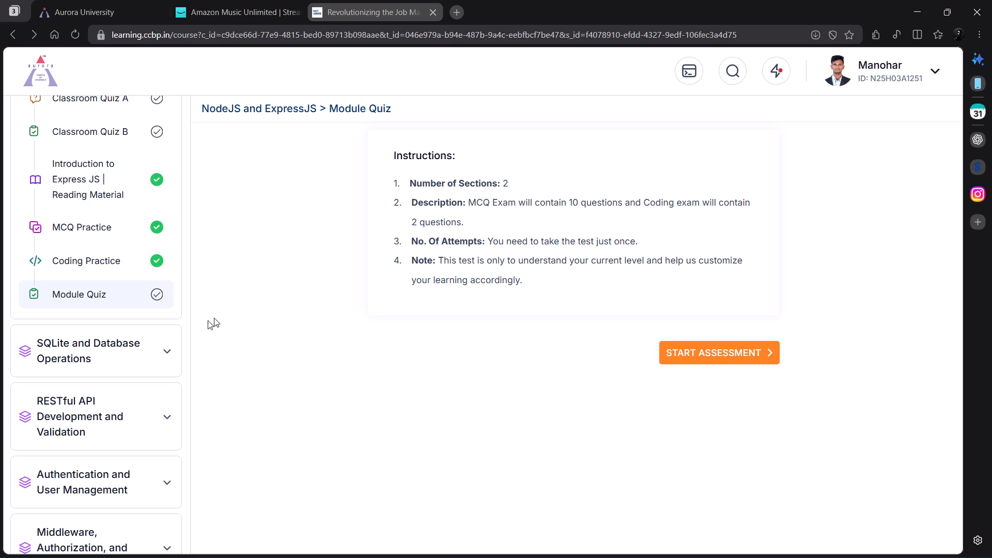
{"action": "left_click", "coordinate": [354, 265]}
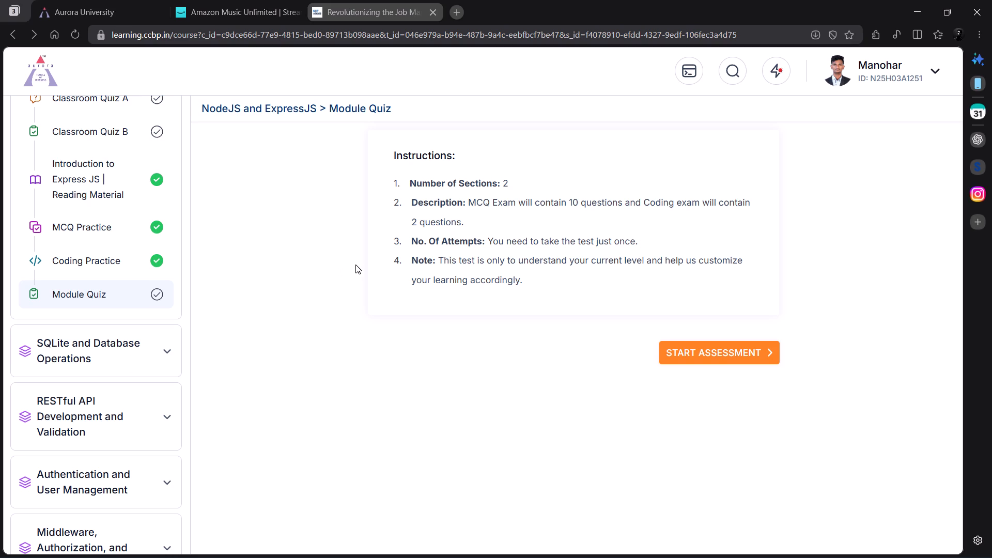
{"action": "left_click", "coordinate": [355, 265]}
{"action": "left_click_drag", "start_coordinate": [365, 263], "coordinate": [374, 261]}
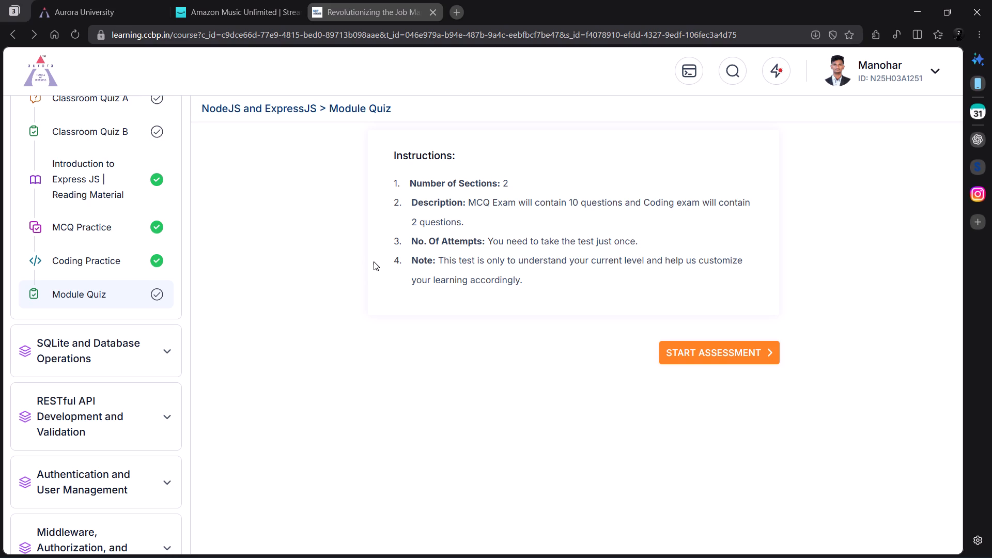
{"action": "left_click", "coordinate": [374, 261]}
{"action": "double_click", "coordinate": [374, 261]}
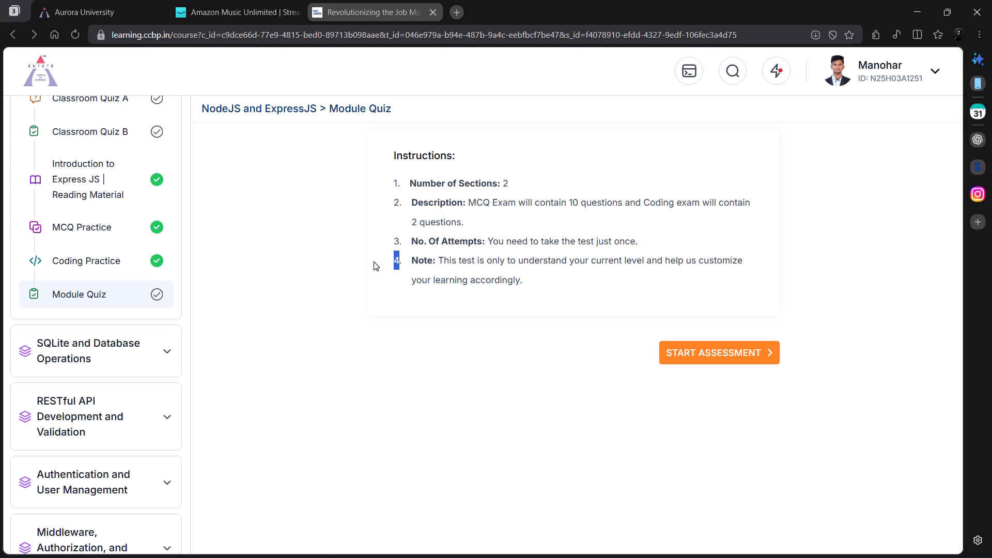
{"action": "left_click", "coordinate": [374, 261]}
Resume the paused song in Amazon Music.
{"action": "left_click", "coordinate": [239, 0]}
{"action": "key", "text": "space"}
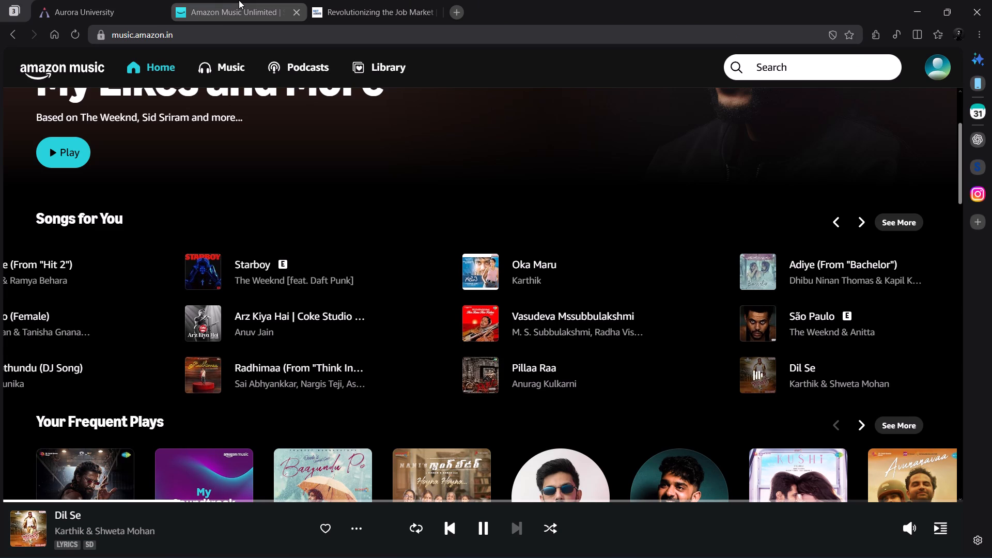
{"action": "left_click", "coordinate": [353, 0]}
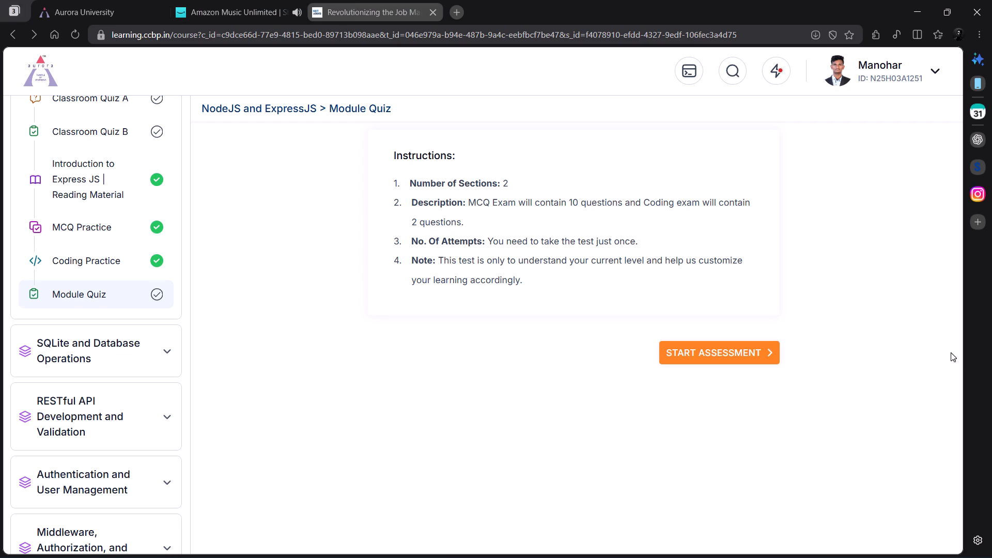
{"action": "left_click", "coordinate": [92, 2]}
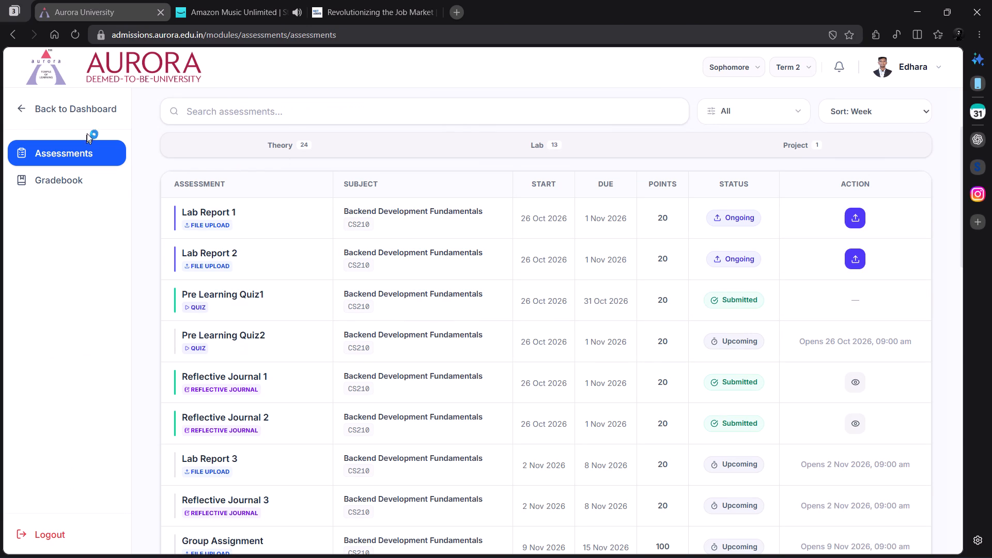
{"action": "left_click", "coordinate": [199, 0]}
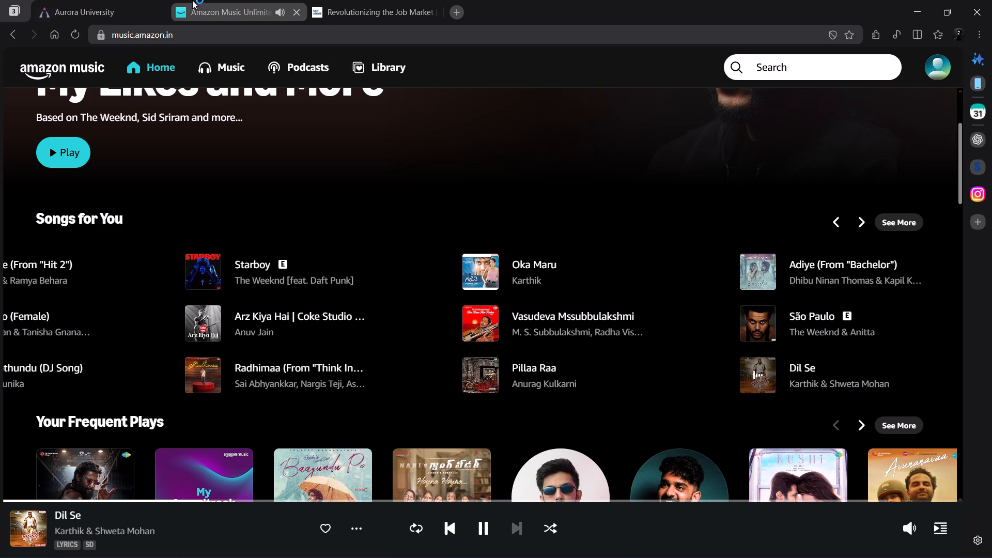
Reopen Assessments from the Aurora University dashboard, look at the German A2 Pre Learning Quiz1 start page and cancel it.
{"action": "left_click", "coordinate": [83, 0]}
{"action": "left_click", "coordinate": [92, 107]}
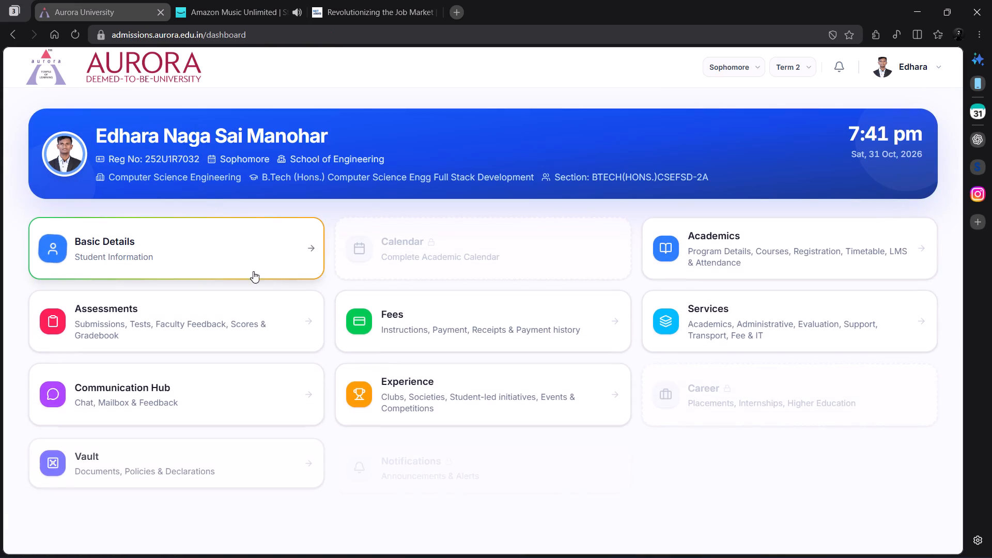
{"action": "left_click", "coordinate": [221, 312]}
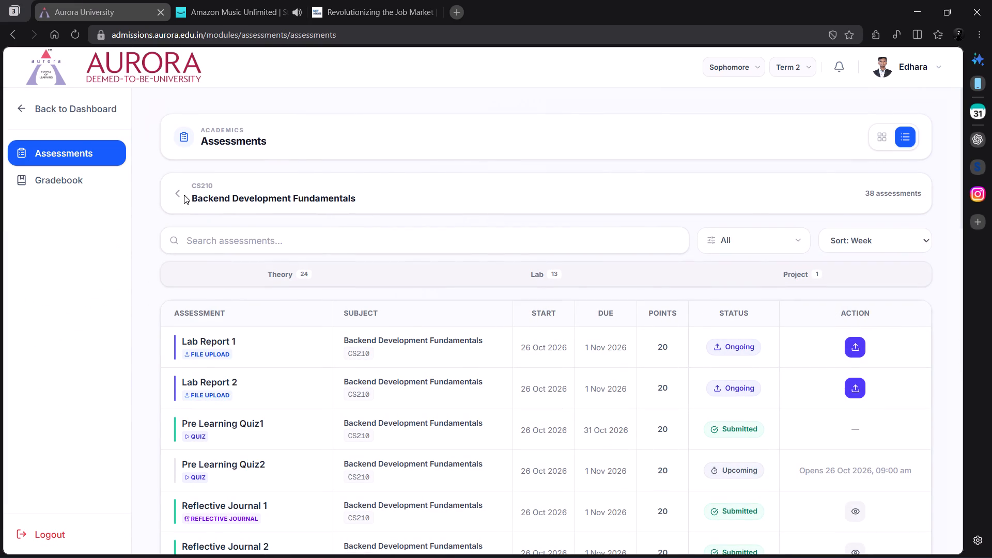
{"action": "left_click", "coordinate": [183, 195]}
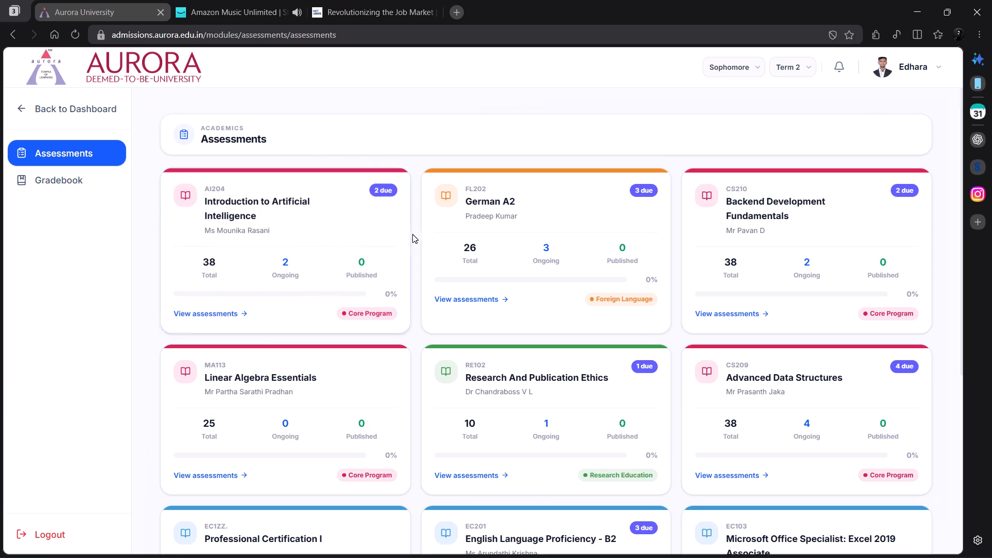
{"action": "left_click", "coordinate": [493, 190]}
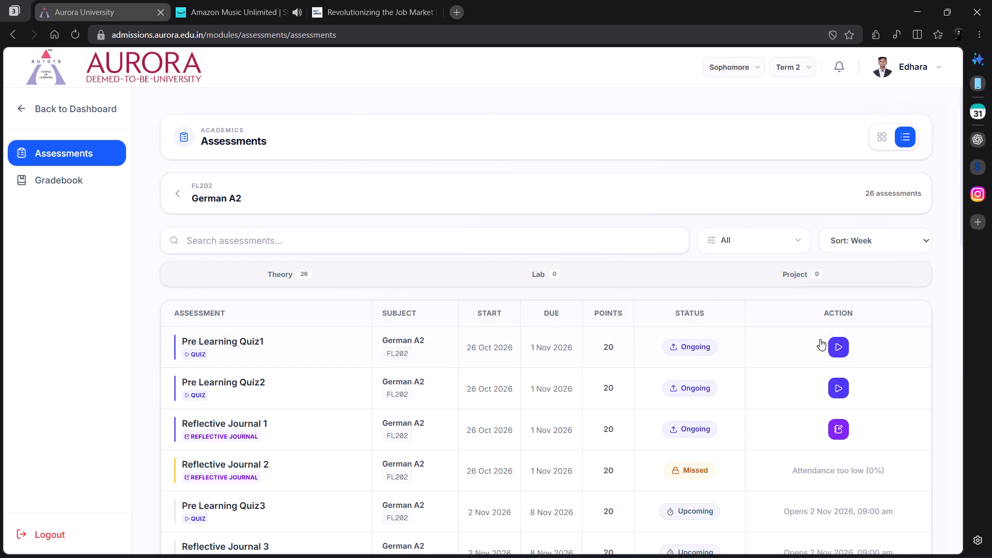
{"action": "left_click", "coordinate": [835, 344]}
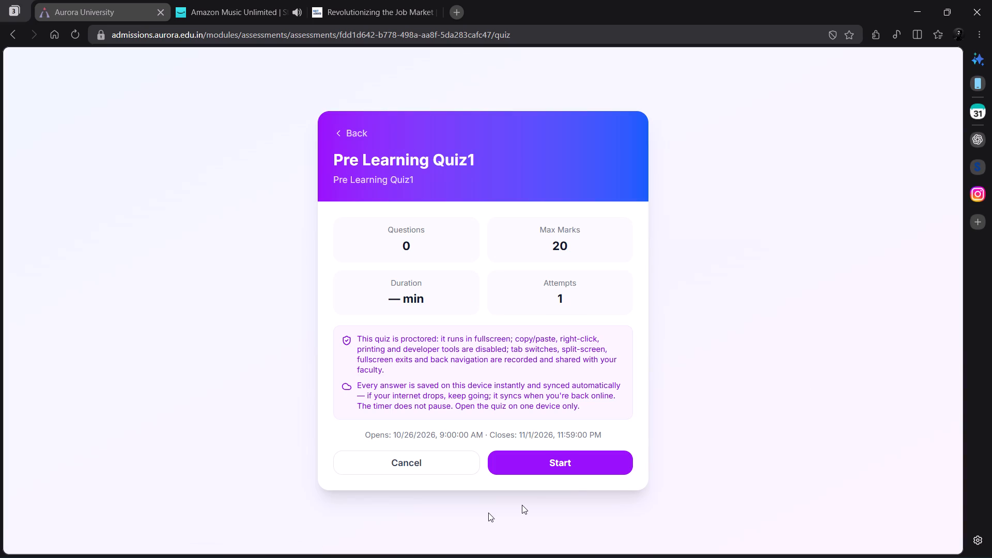
{"action": "left_click", "coordinate": [403, 460]}
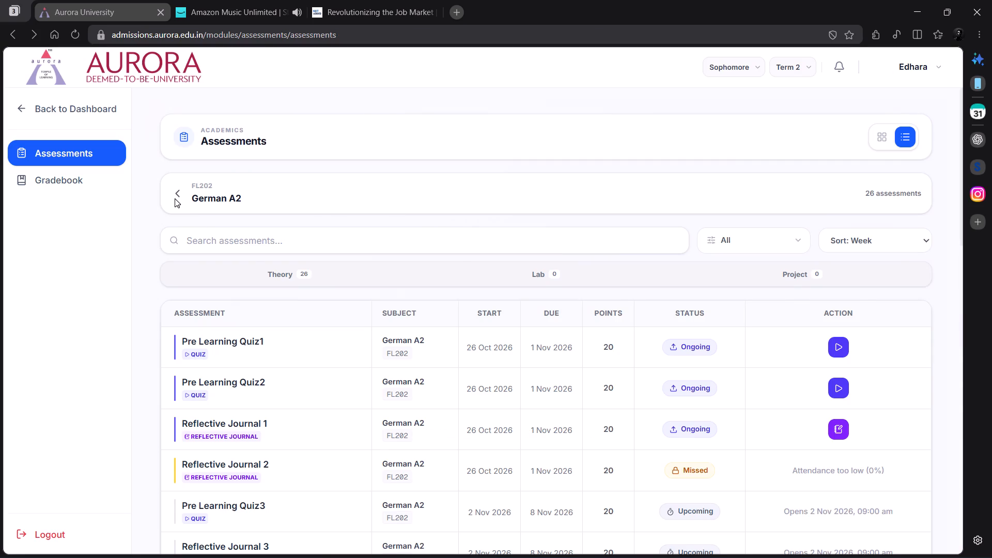
{"action": "left_click", "coordinate": [177, 193]}
{"action": "scroll", "coordinate": [574, 334], "scroll_direction": "down", "scroll_amount": 2}
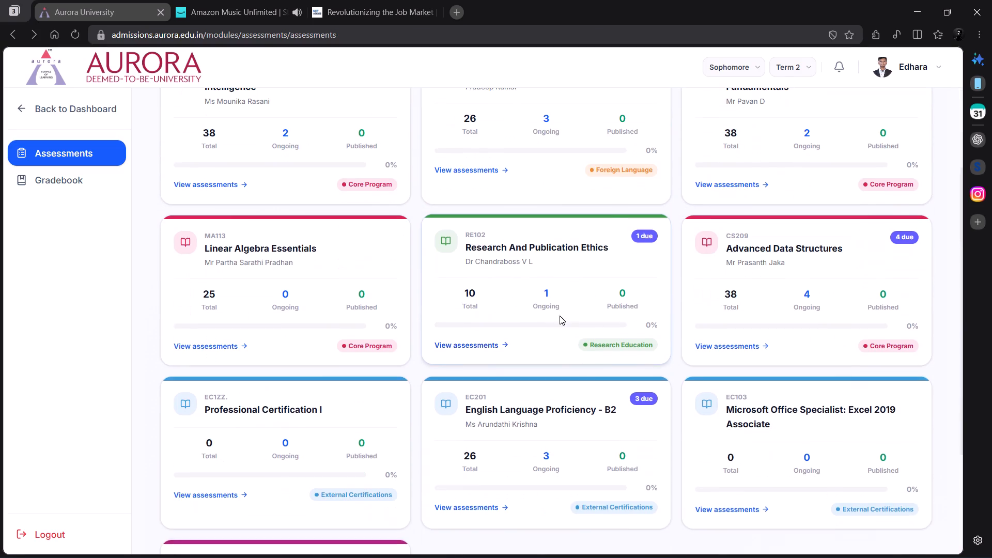
{"action": "left_click", "coordinate": [537, 289]}
{"action": "scroll", "coordinate": [182, 150], "scroll_direction": "up", "scroll_amount": 2}
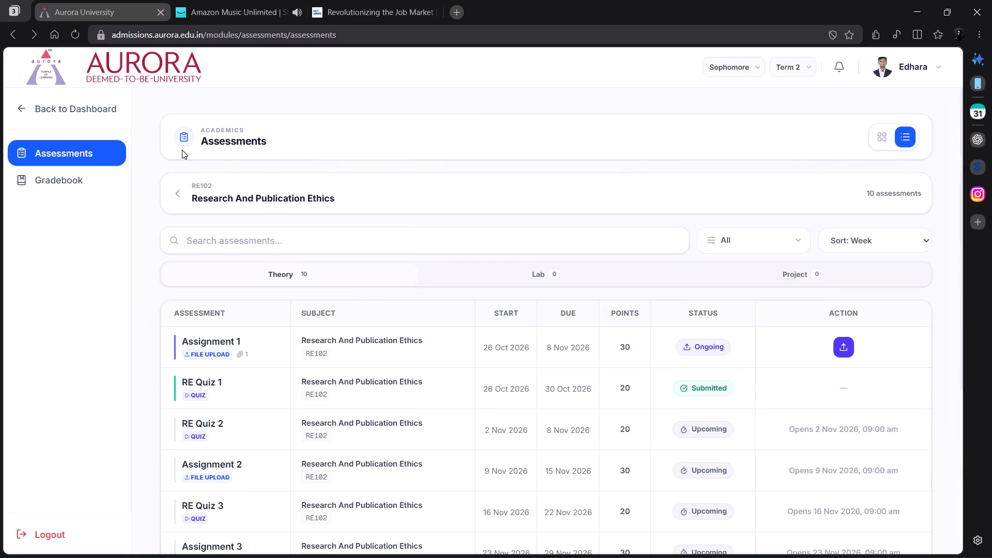